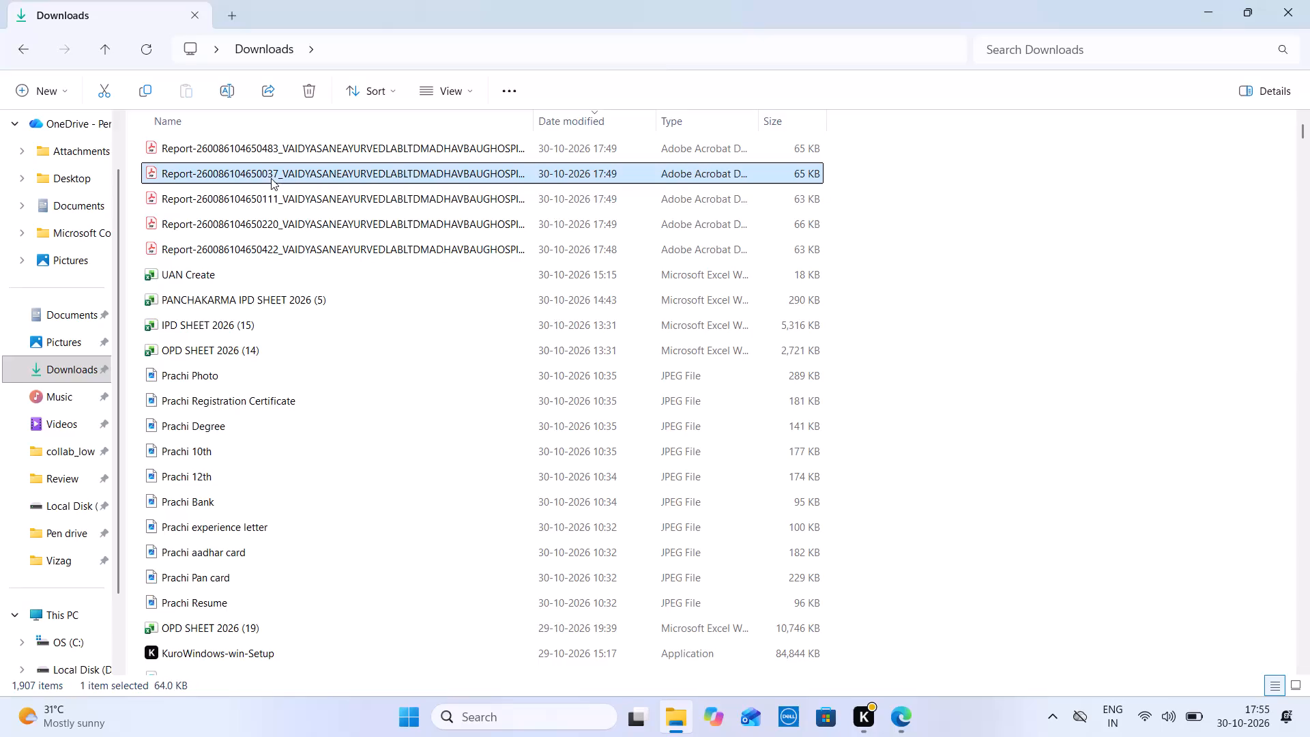
left_click(211, 202)
left_click(244, 215)
left_click(215, 239)
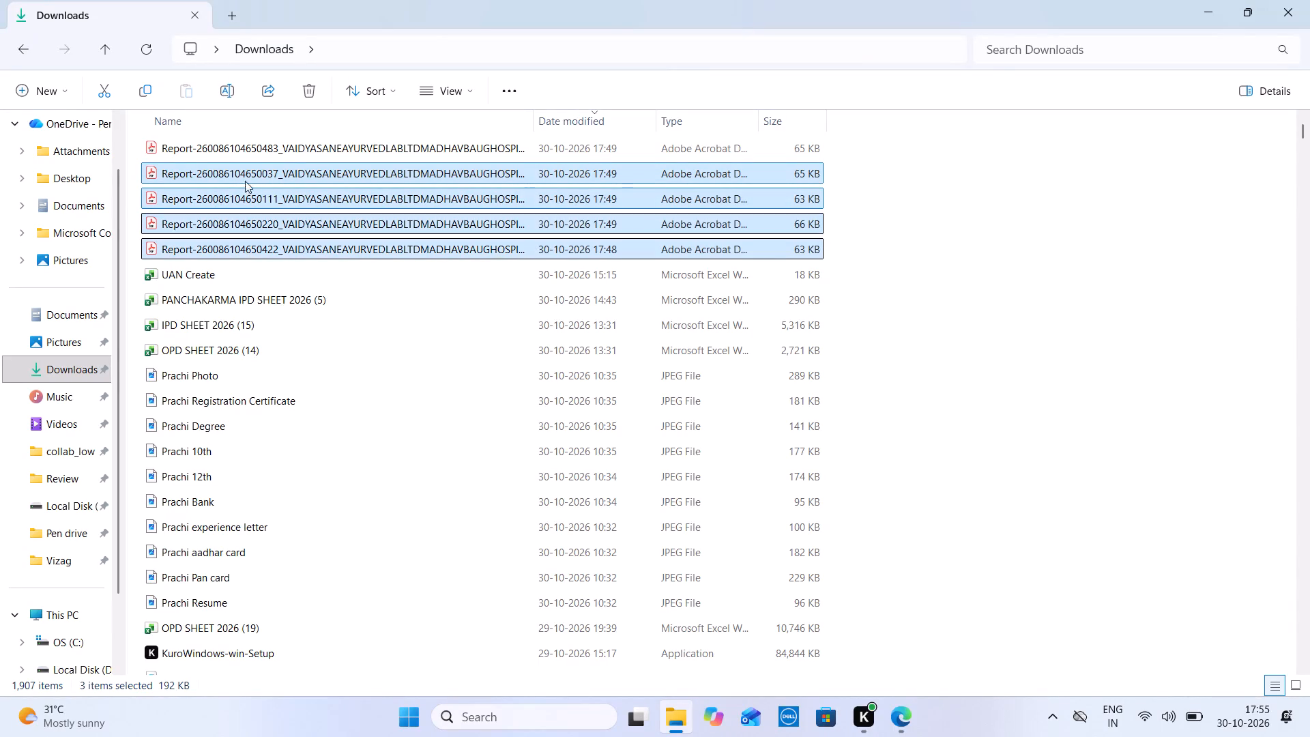
left_click(287, 145)
key("ctrl+x")
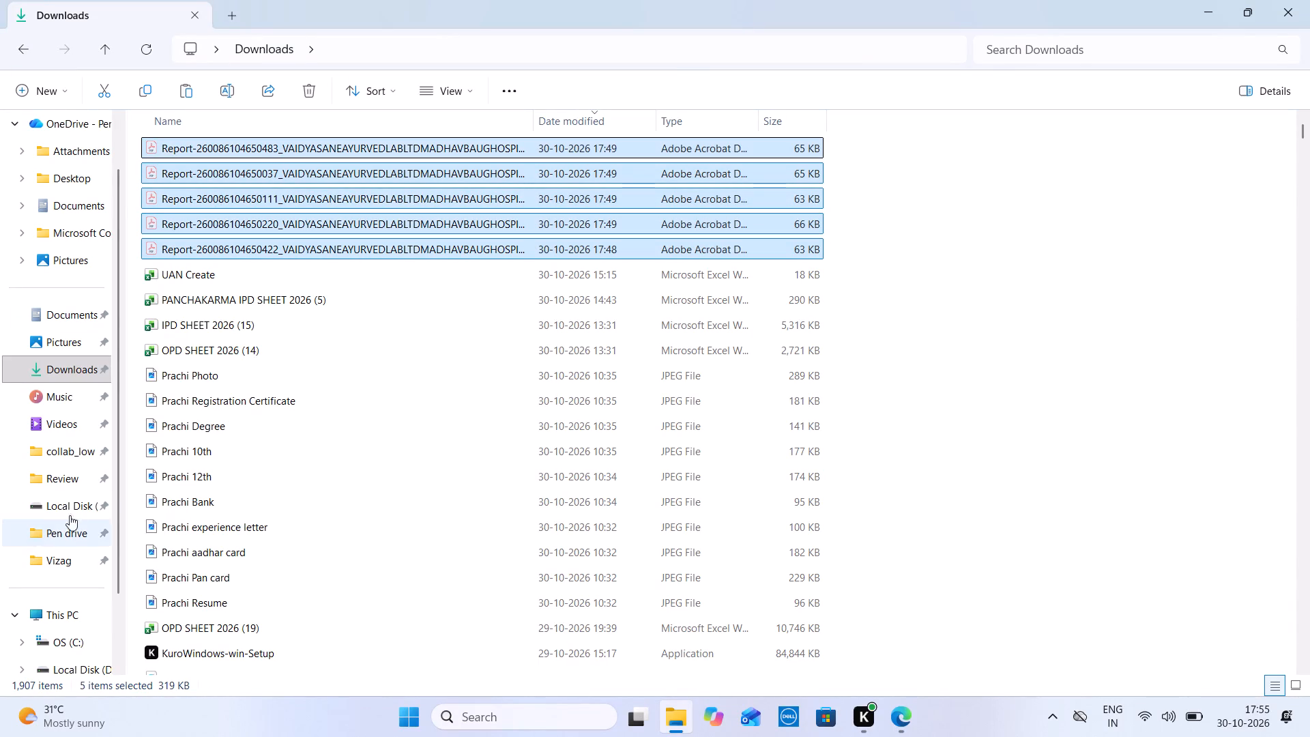
left_click(87, 502)
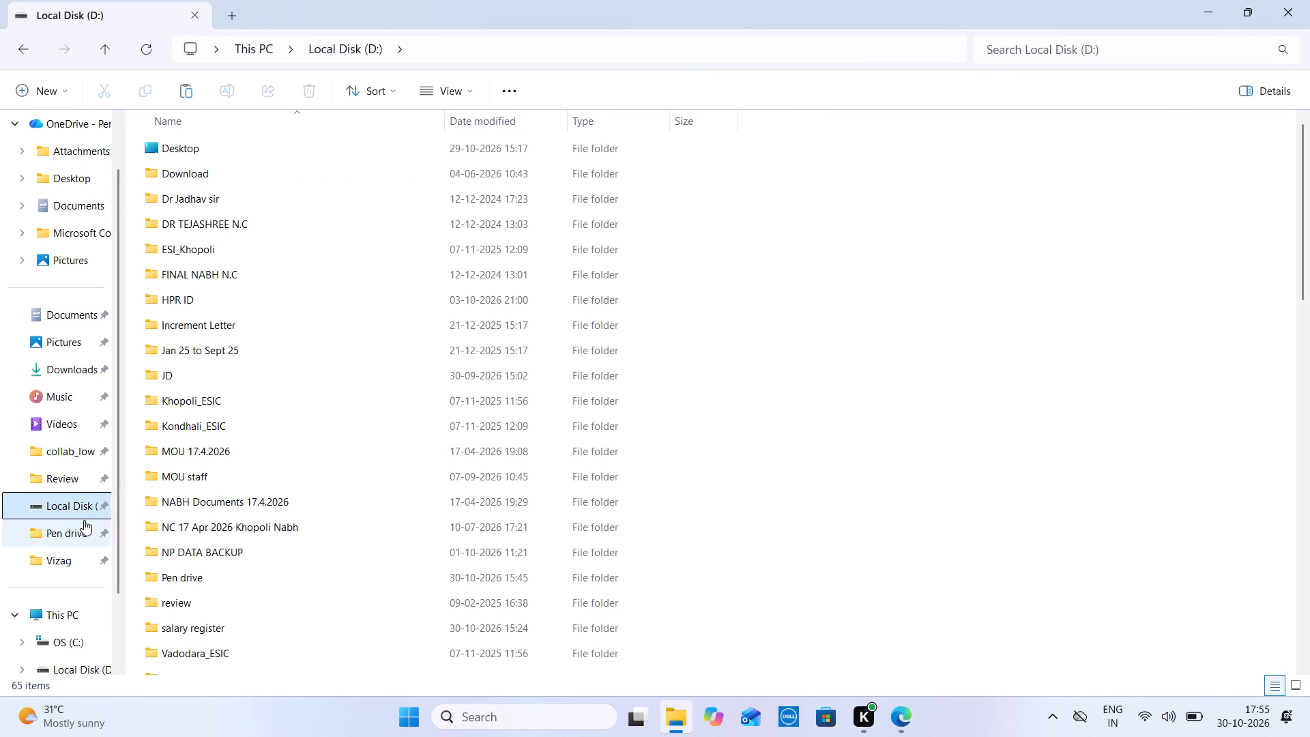
left_click(84, 520)
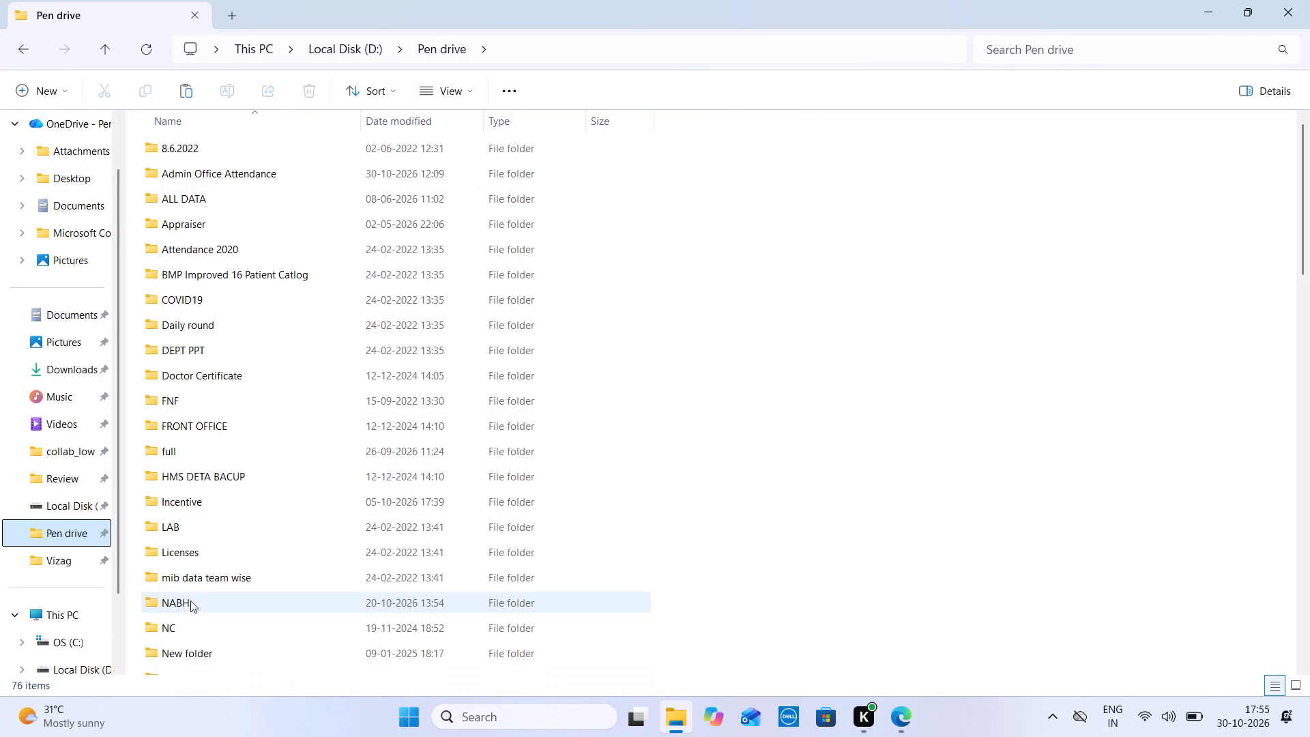
double_click(208, 597)
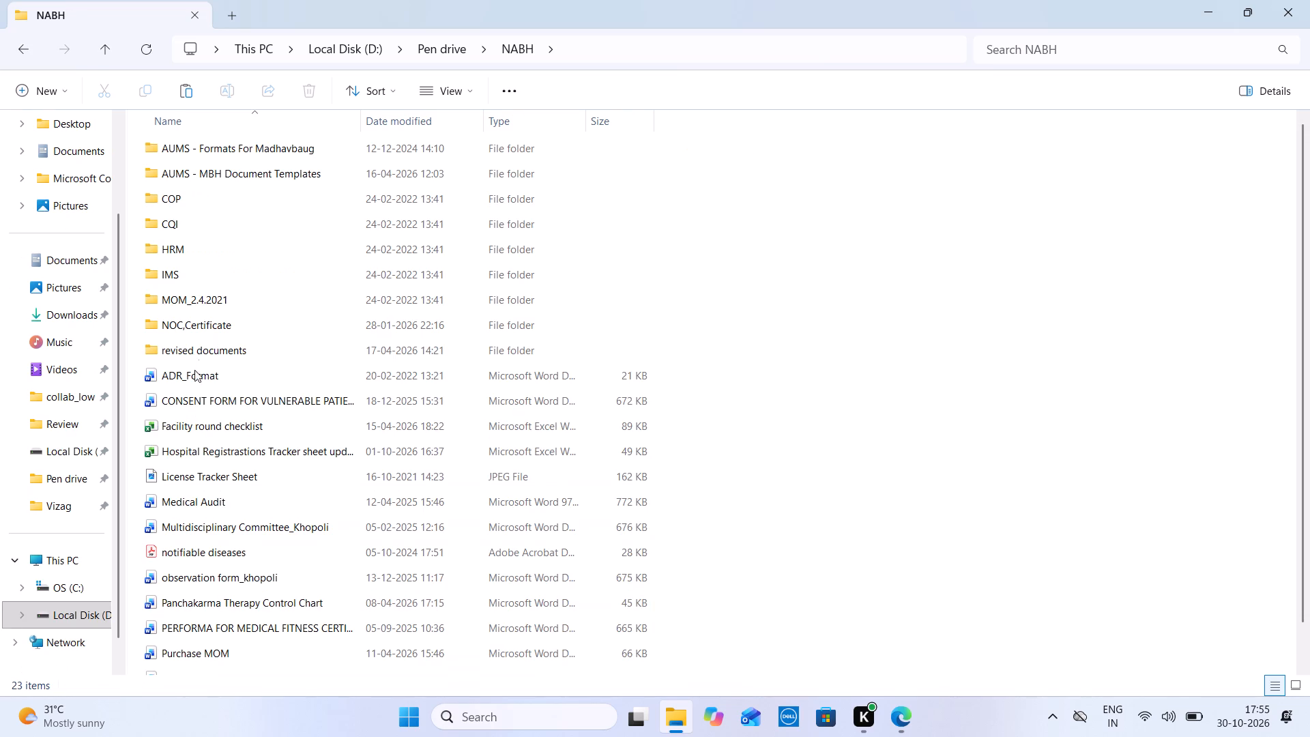
double_click(218, 318)
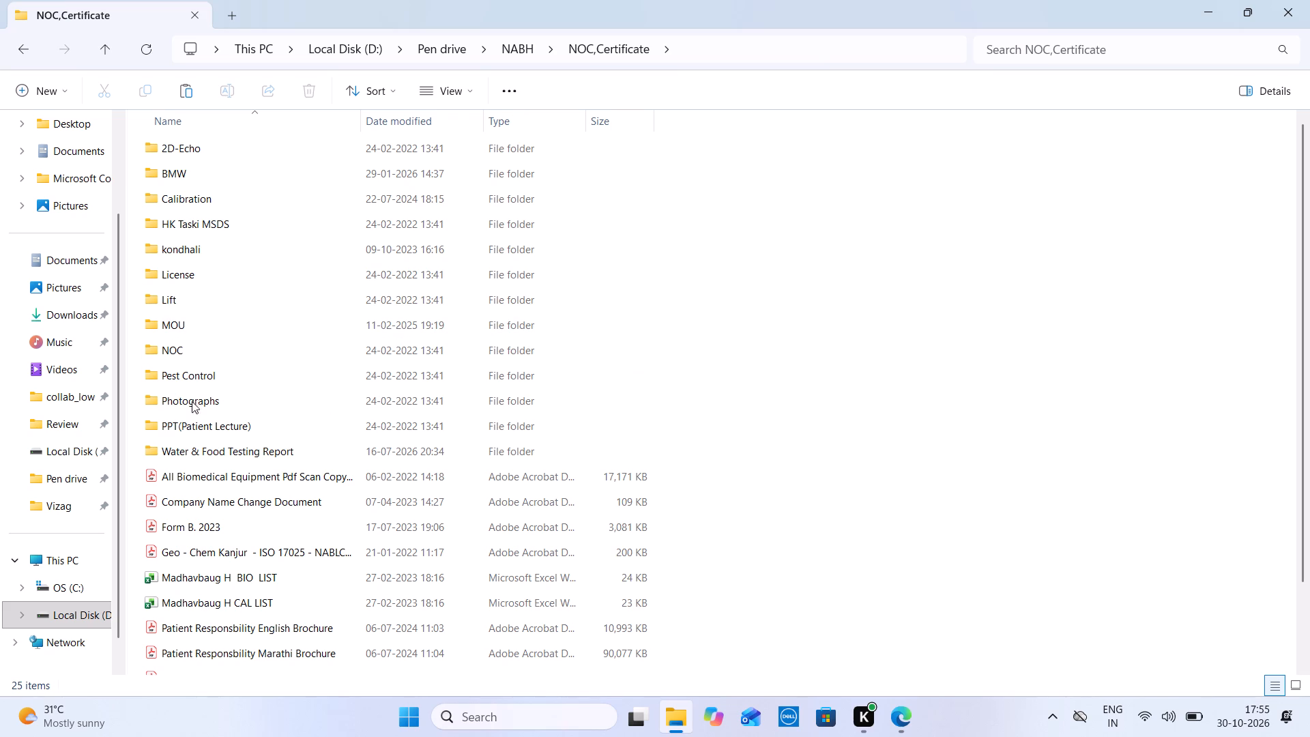
double_click(227, 446)
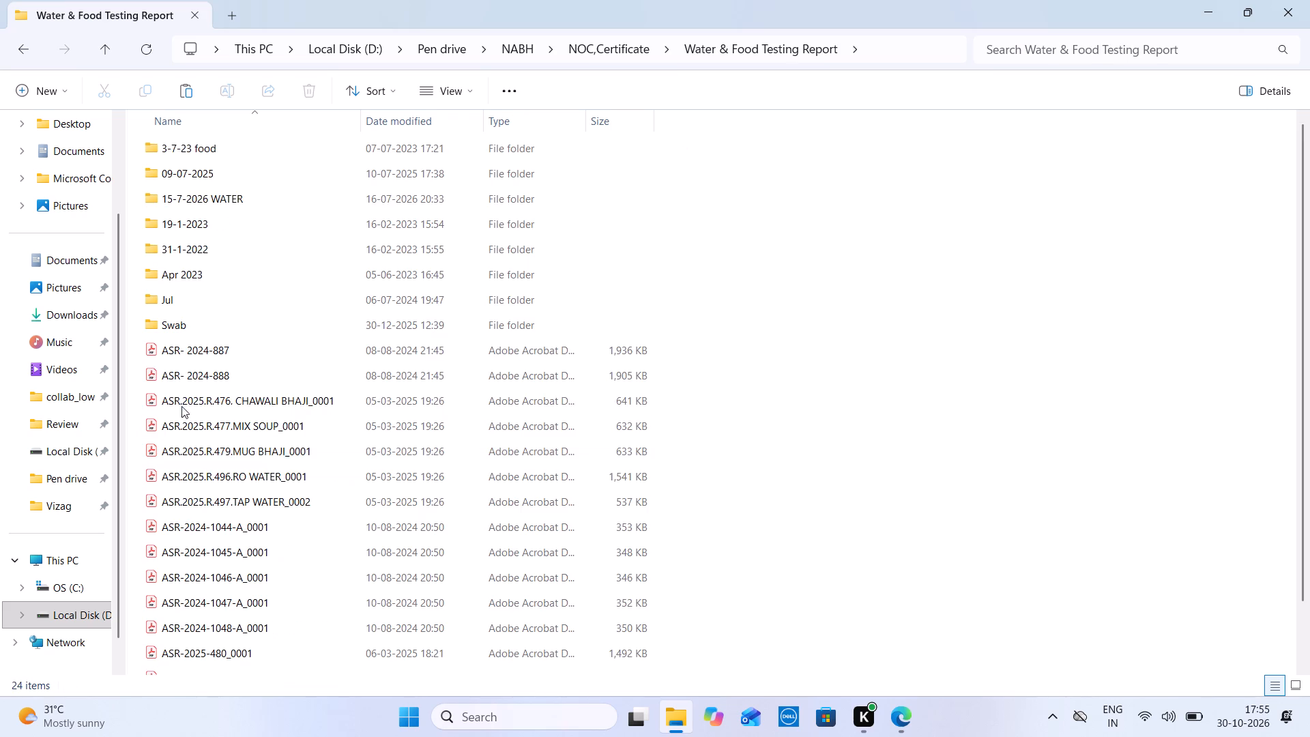
double_click(173, 323)
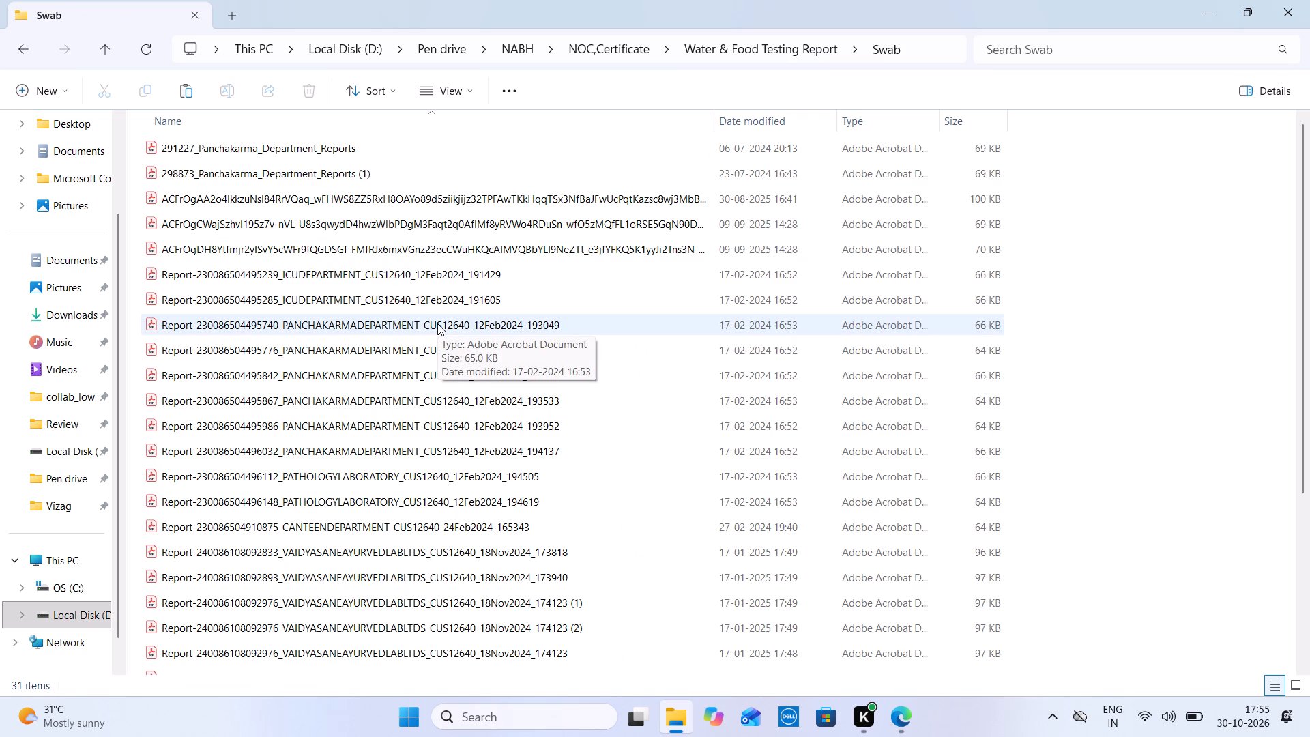
key("ctrl+v")
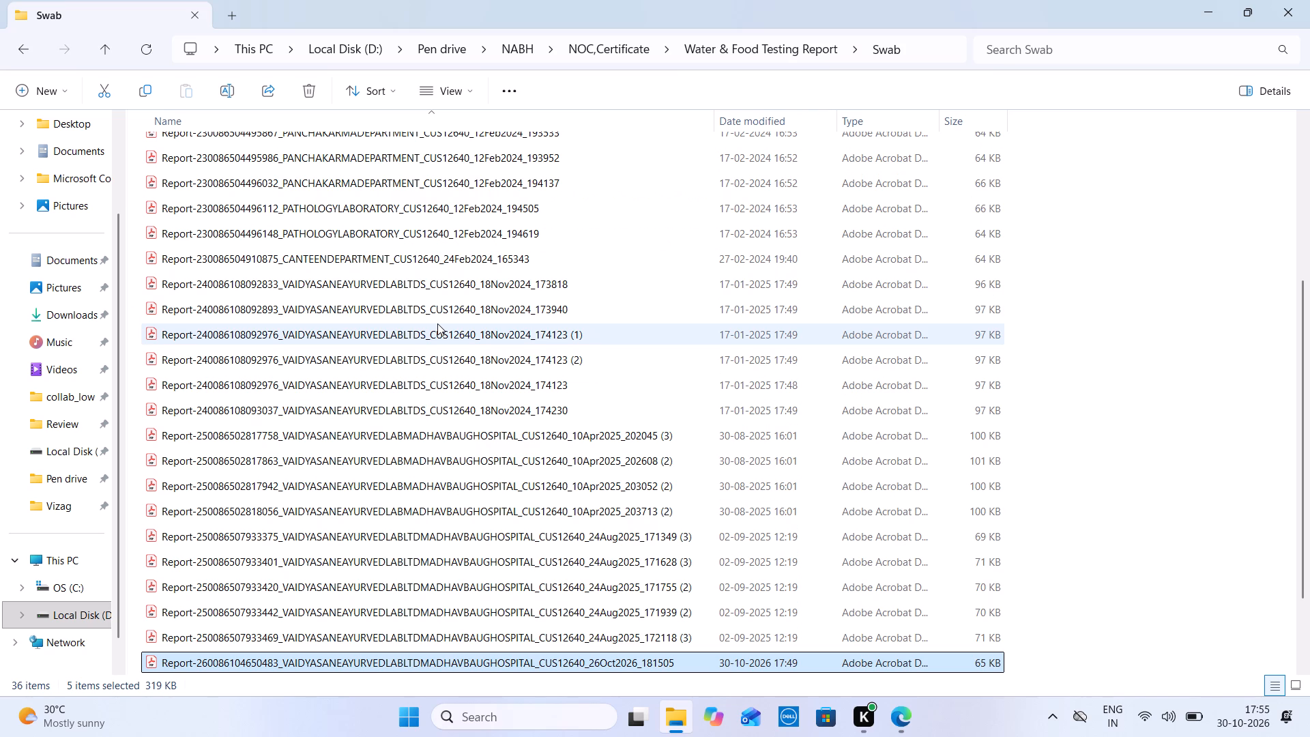
left_click_drag(1303, 396, 1293, 519)
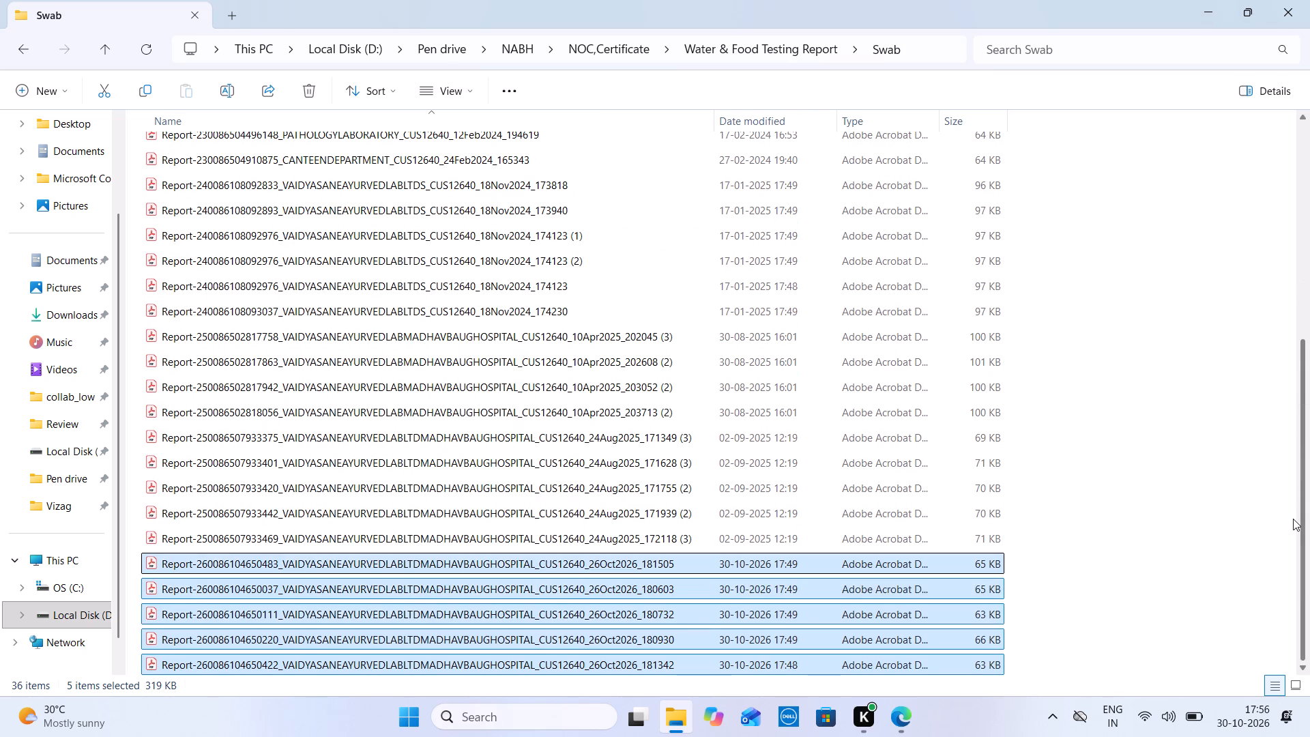
left_click_drag(1293, 519, 1309, 173)
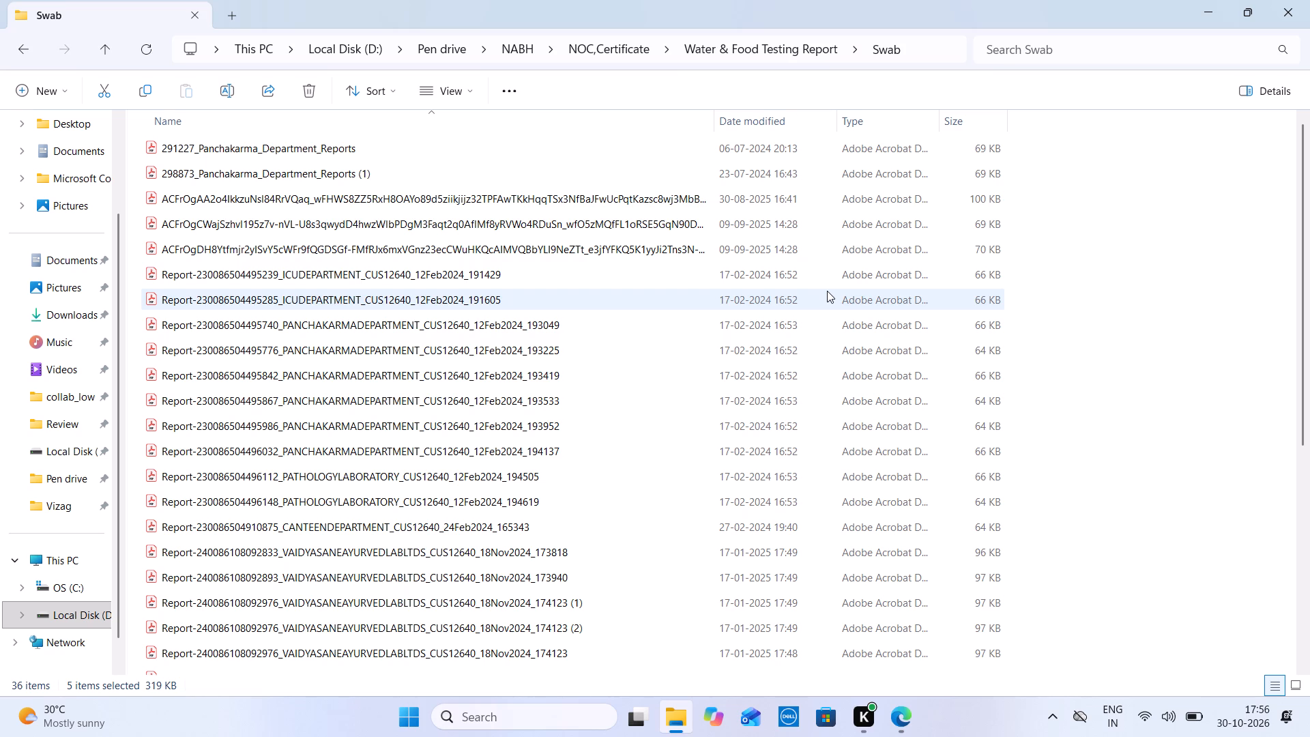
key("grave")
Open the Quality Indicator - Jan to Sept 2026- Vadodara Hospital workbook from the Desktop's Vadodara2 folder and dismiss its warning.
left_click(74, 618)
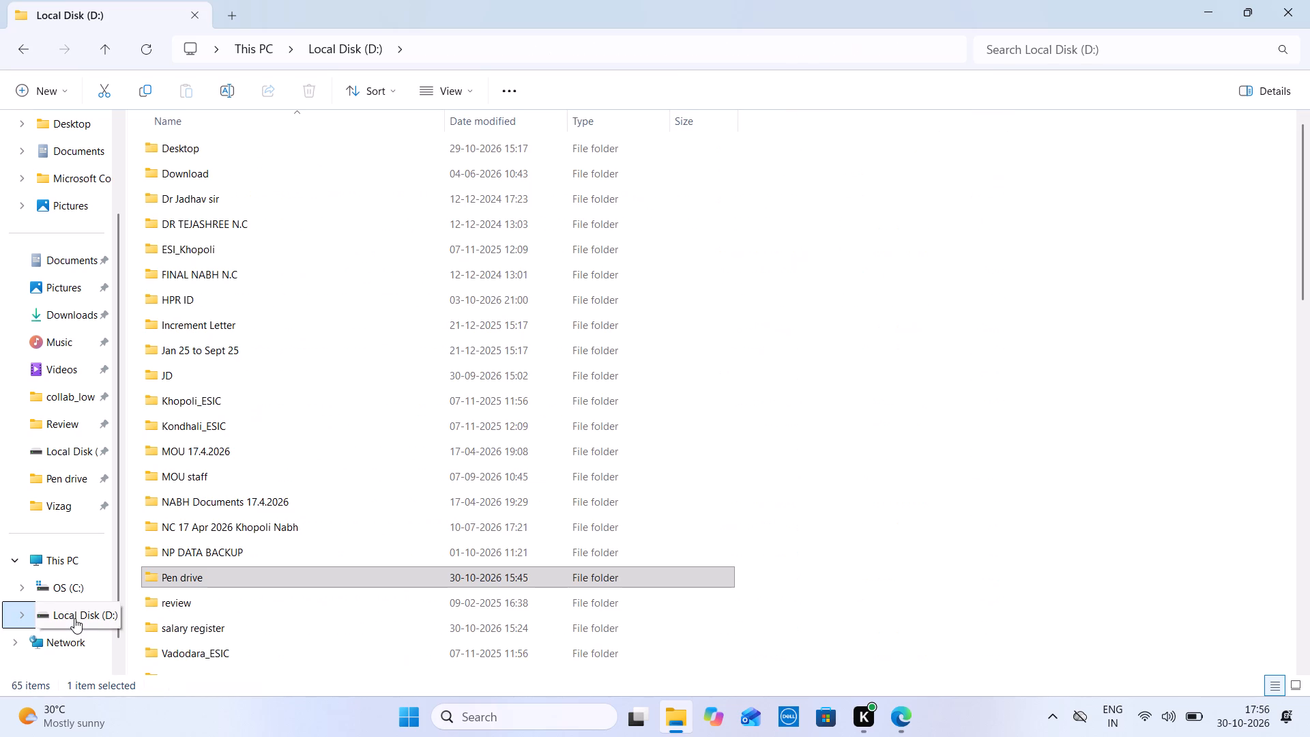
left_click(75, 121)
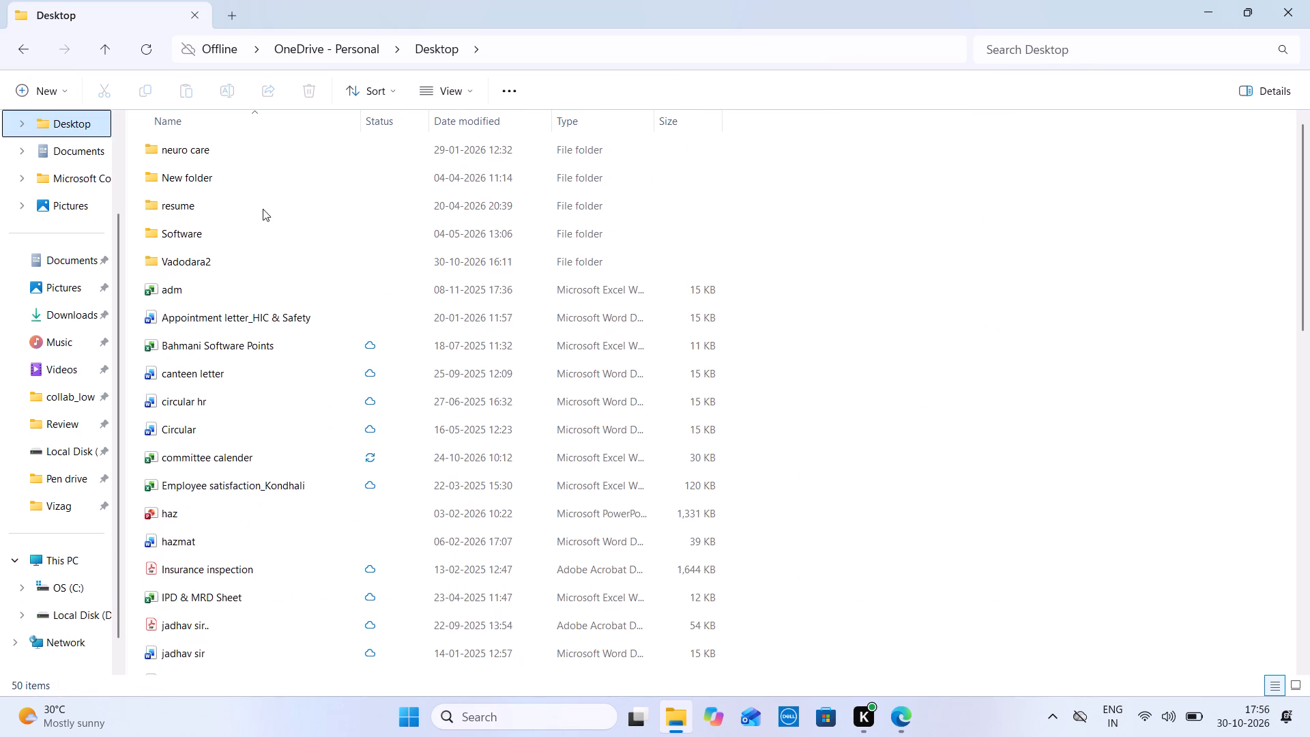
double_click(209, 261)
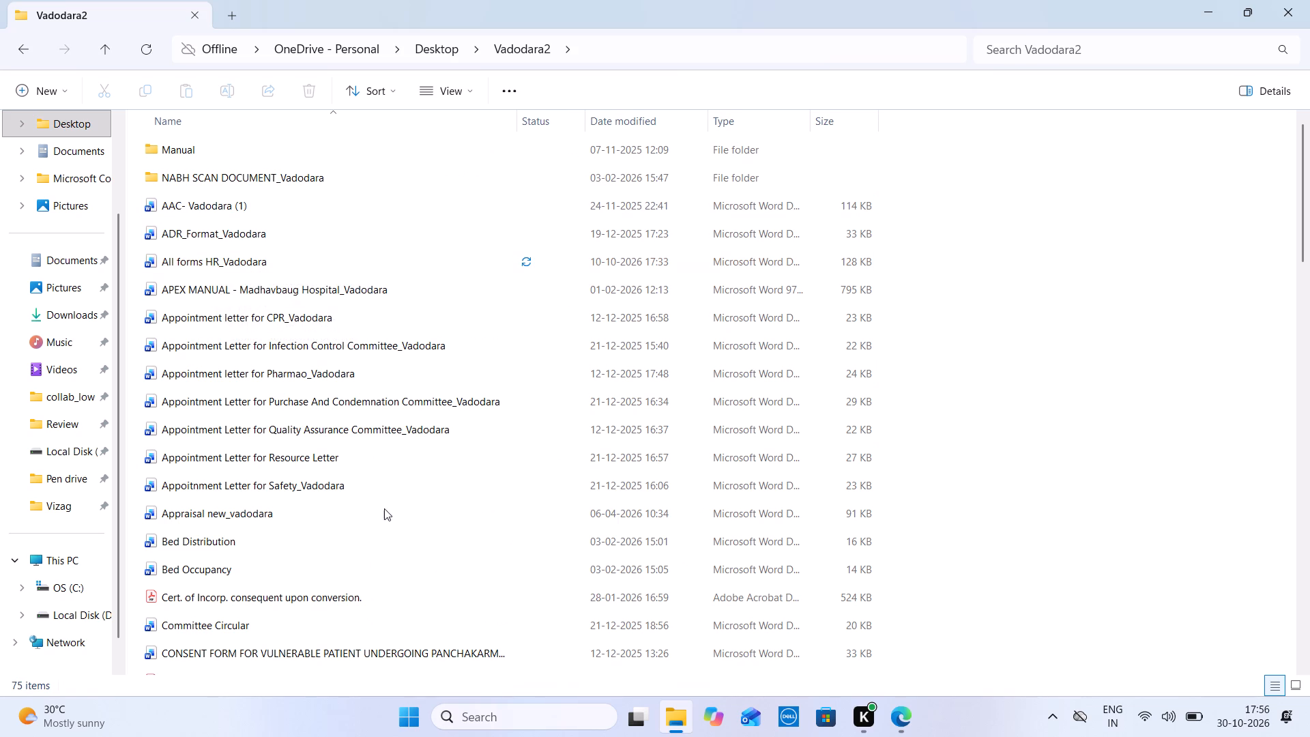
left_click(1302, 430)
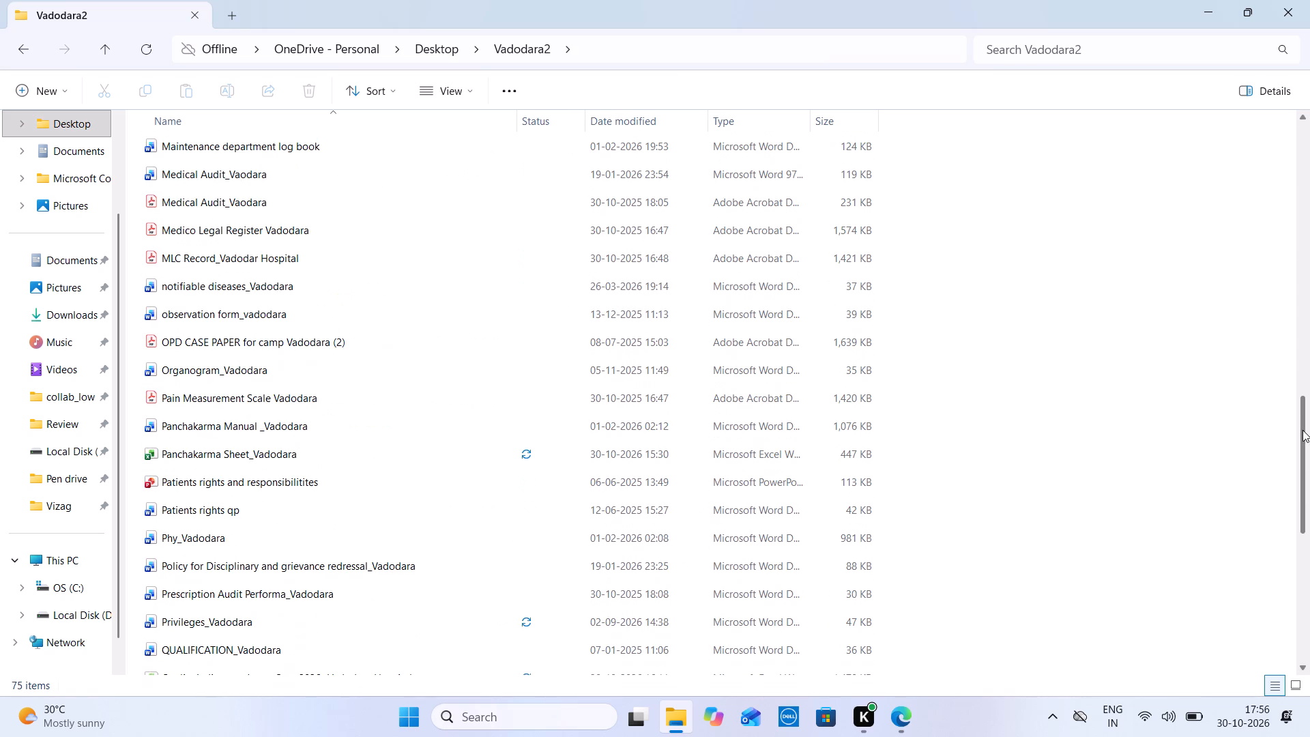
left_click(1305, 596)
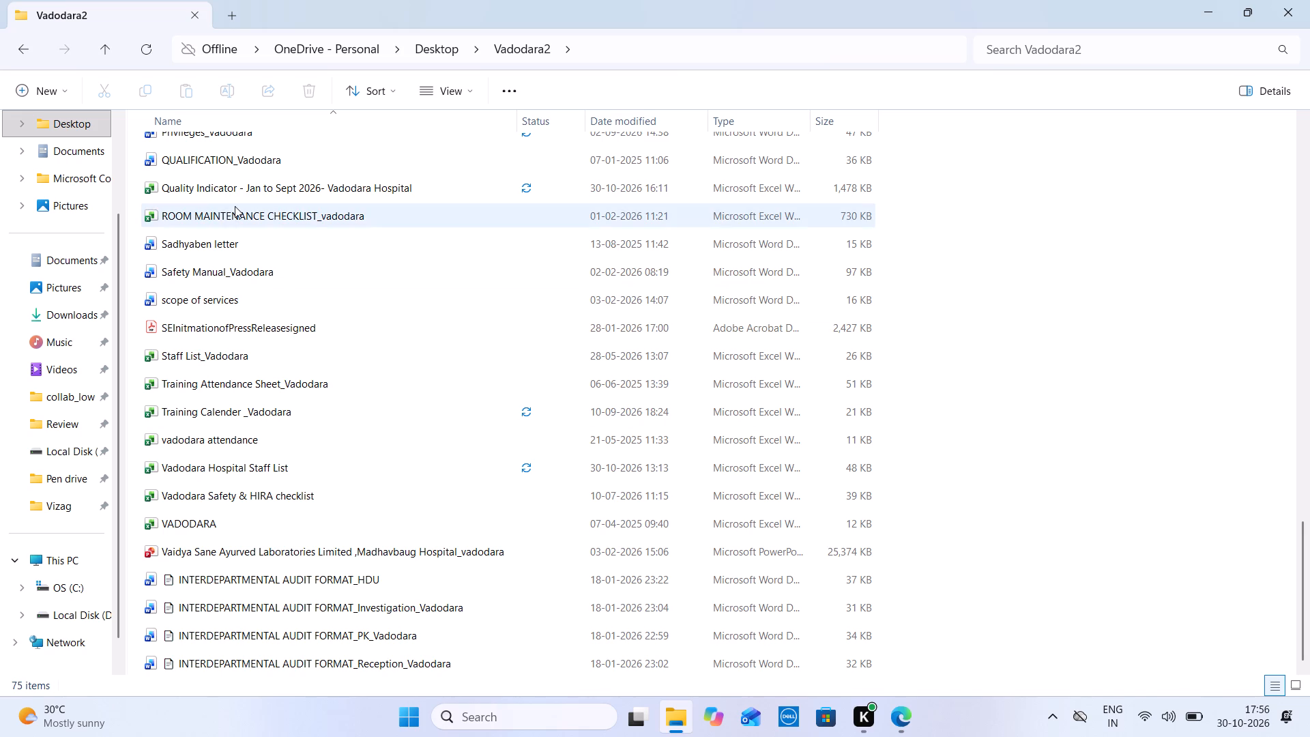
left_click(235, 206)
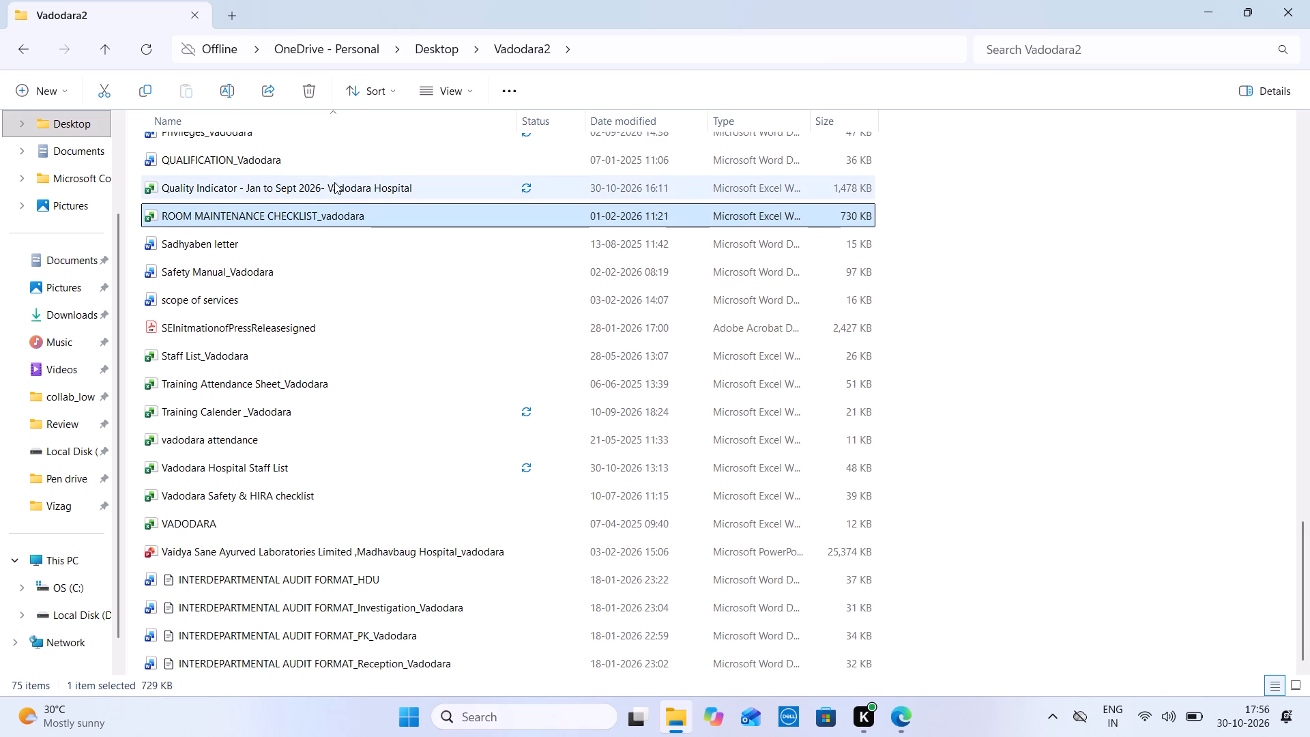
double_click(334, 182)
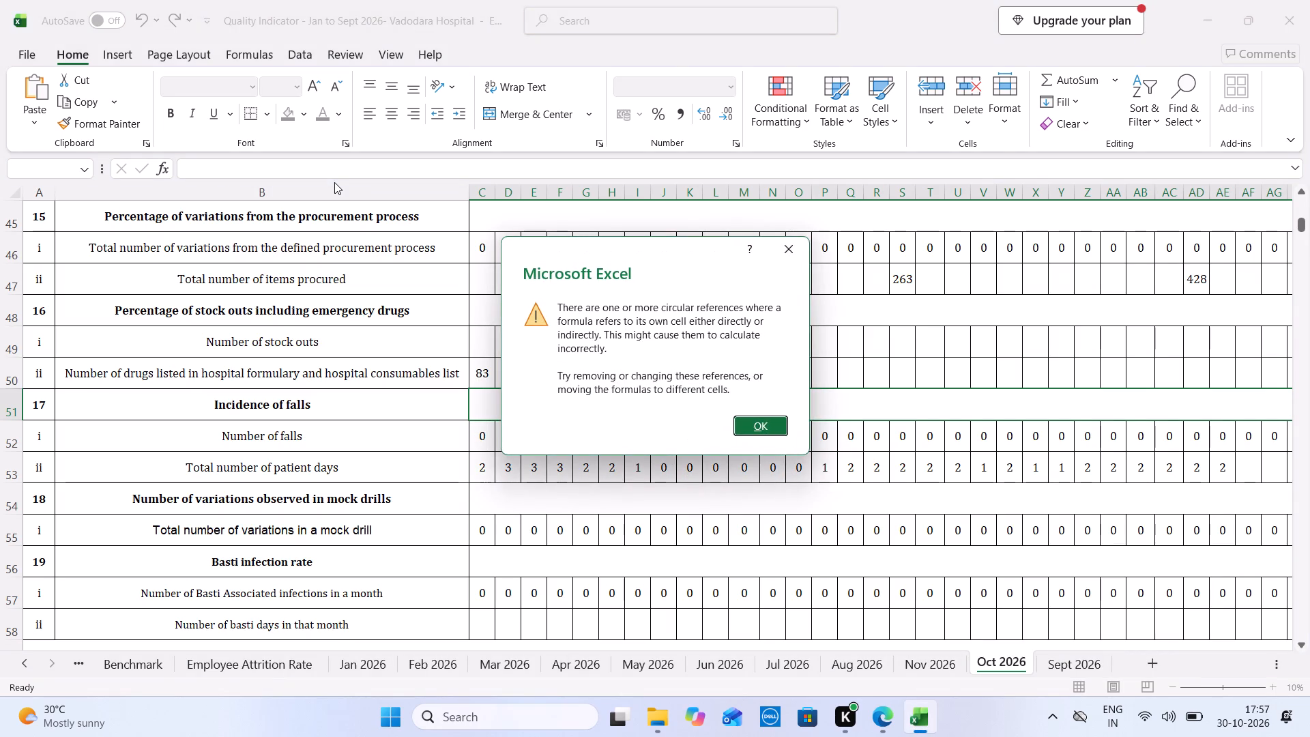
left_click(796, 240)
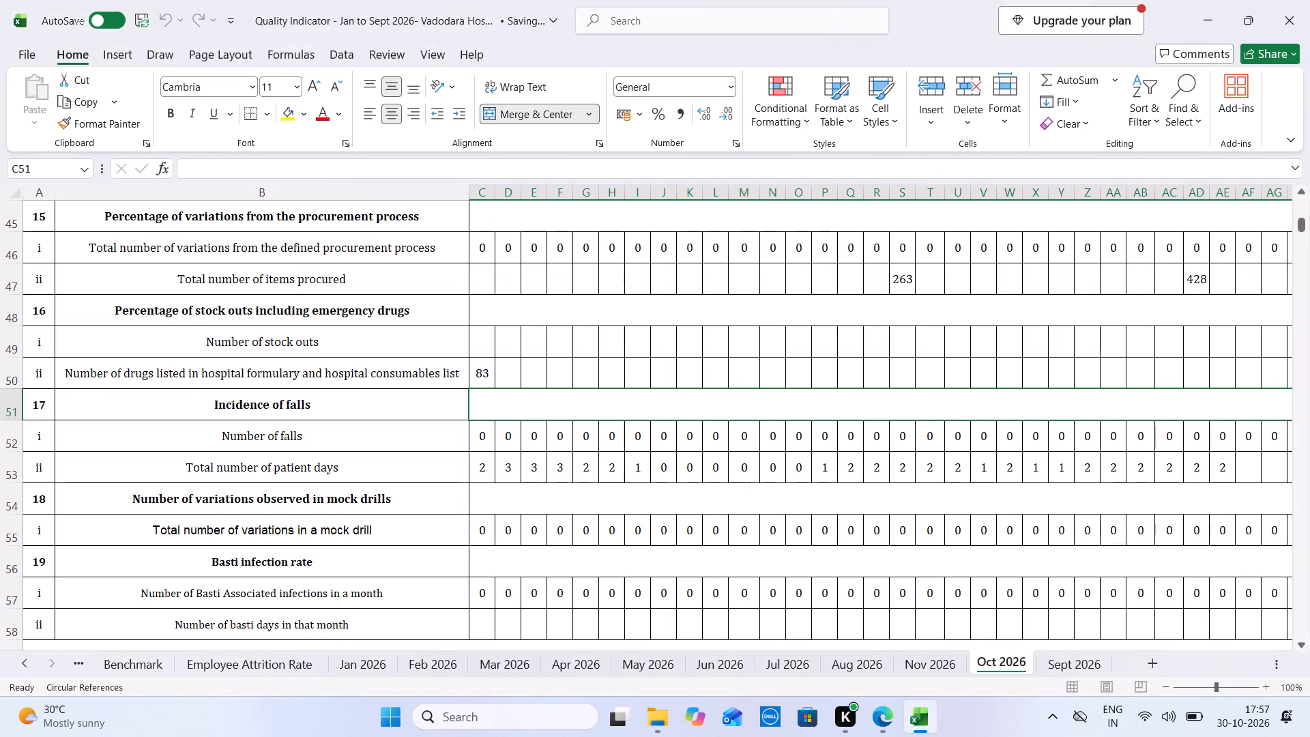
Enter 1 for Number of stock outs in cell D49 of the Oct 2026 sheet and save the workbook.
left_click(489, 343)
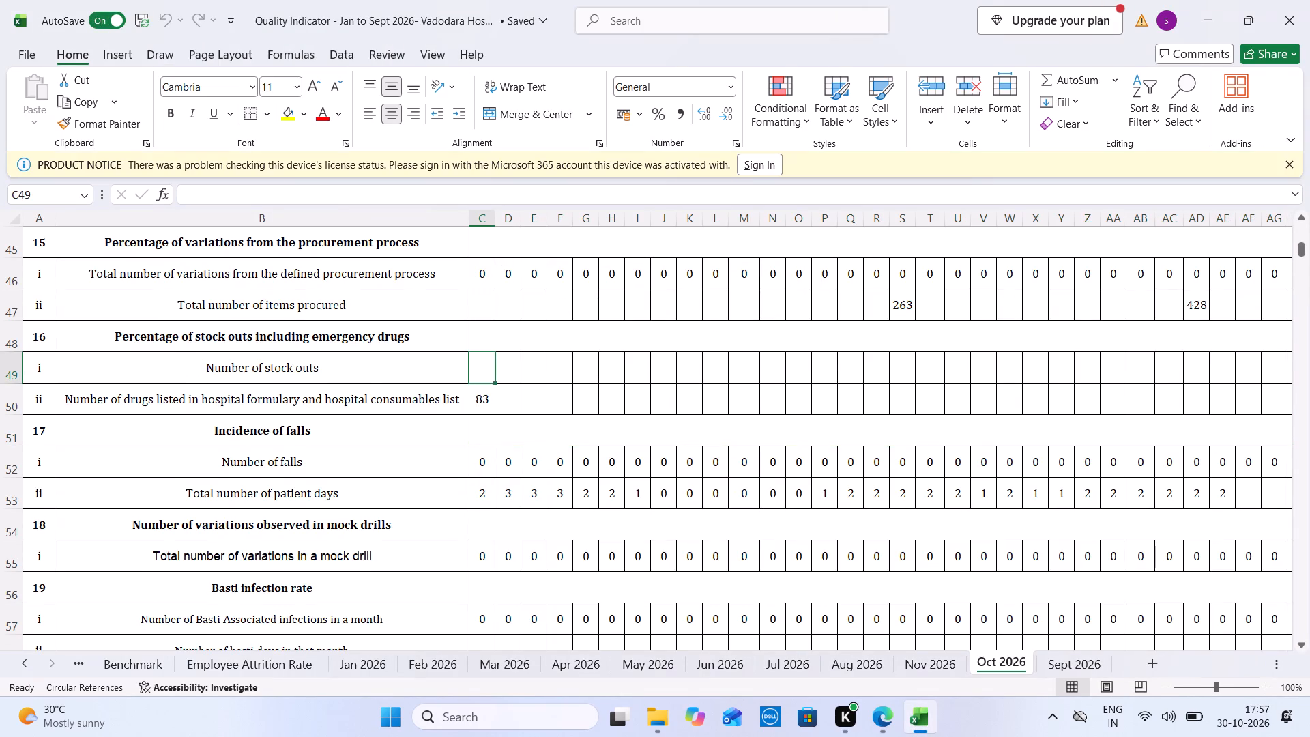
key("Right")
key("1")
key("Right")
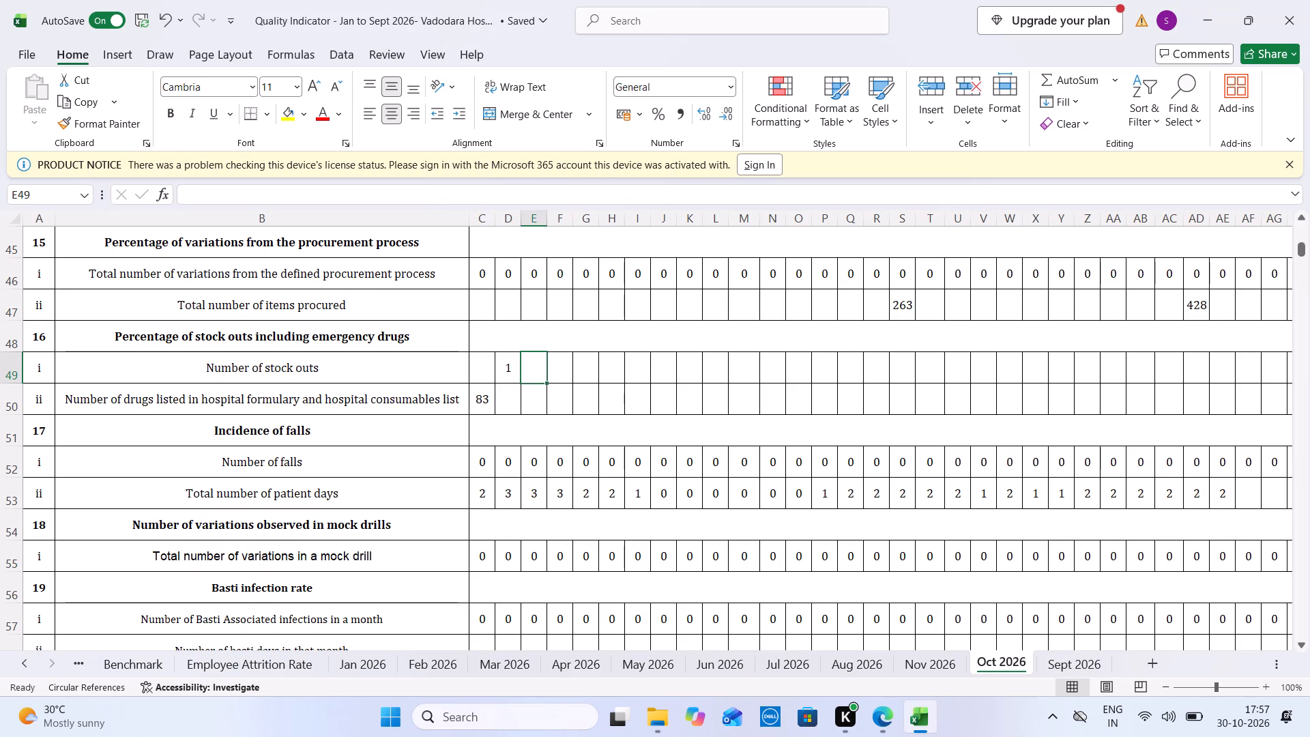
key("ctrl+s")
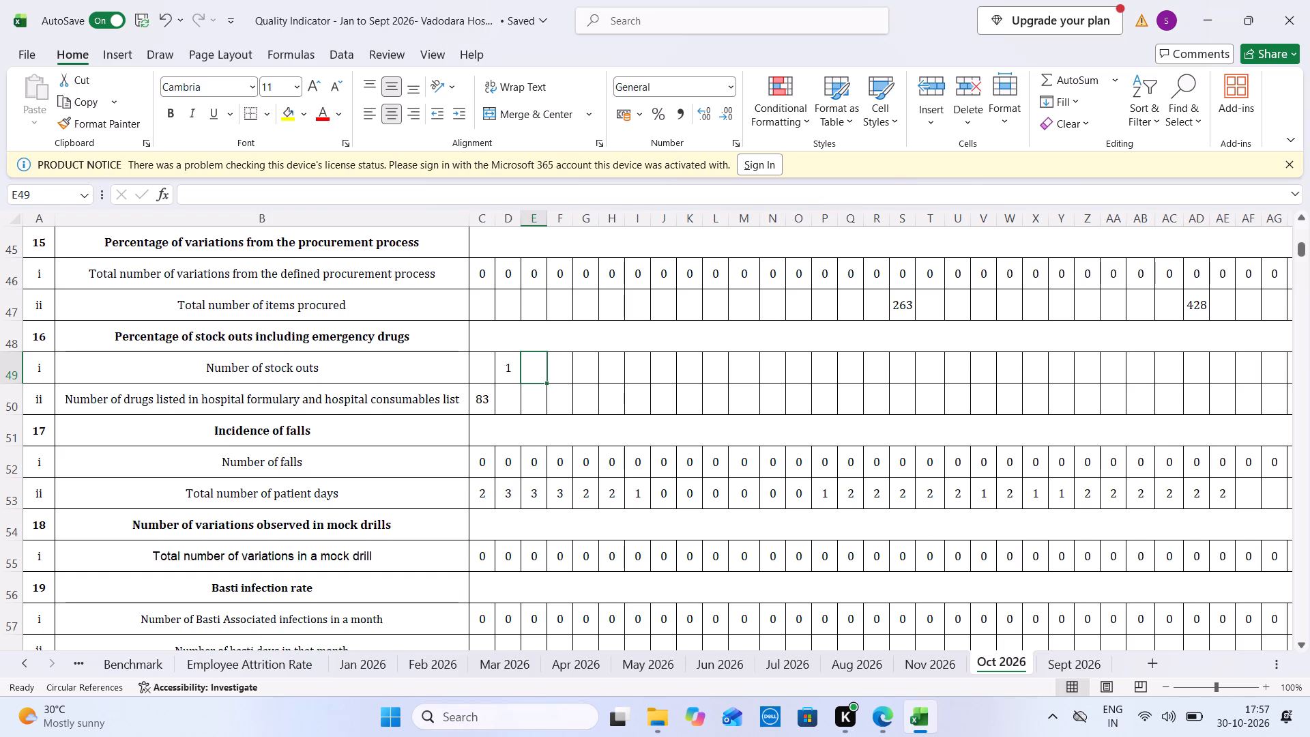
Open the HR-Attrition-Report workbook from the Pen drive folder and show its Vadodara sheet.
left_click(661, 721)
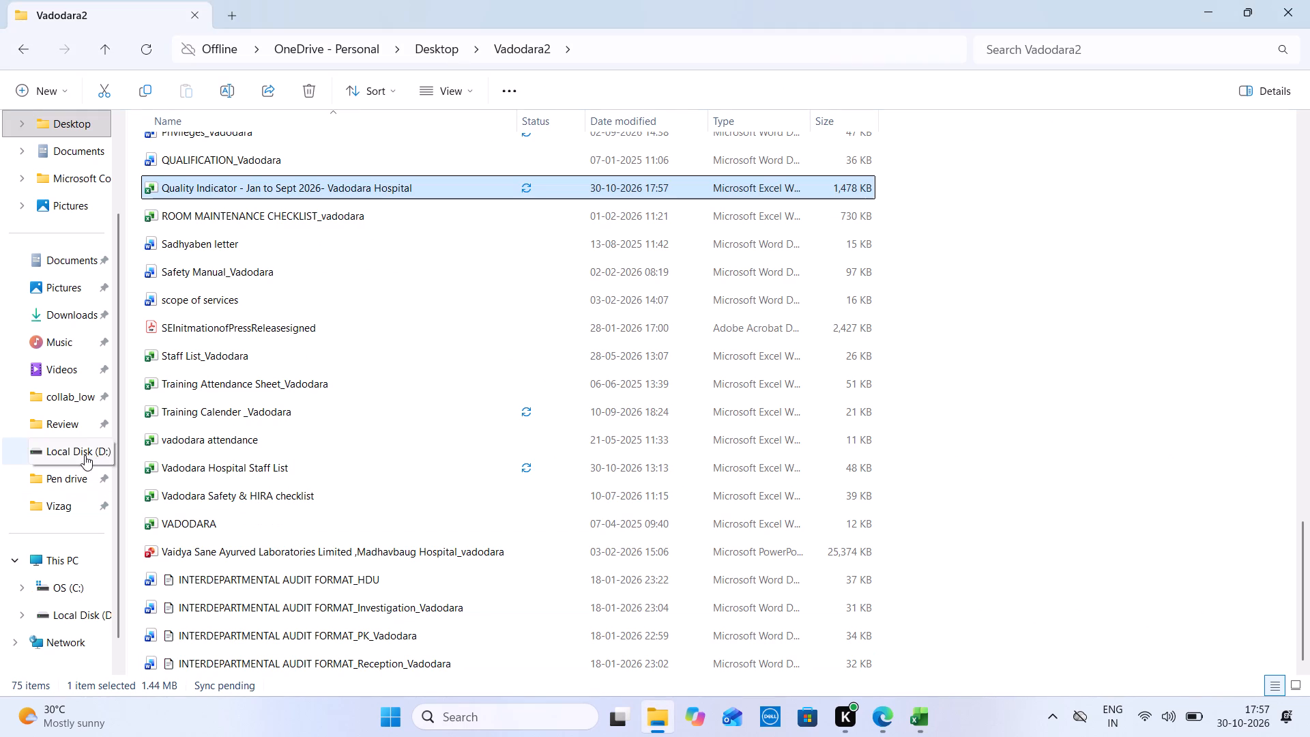
left_click(85, 478)
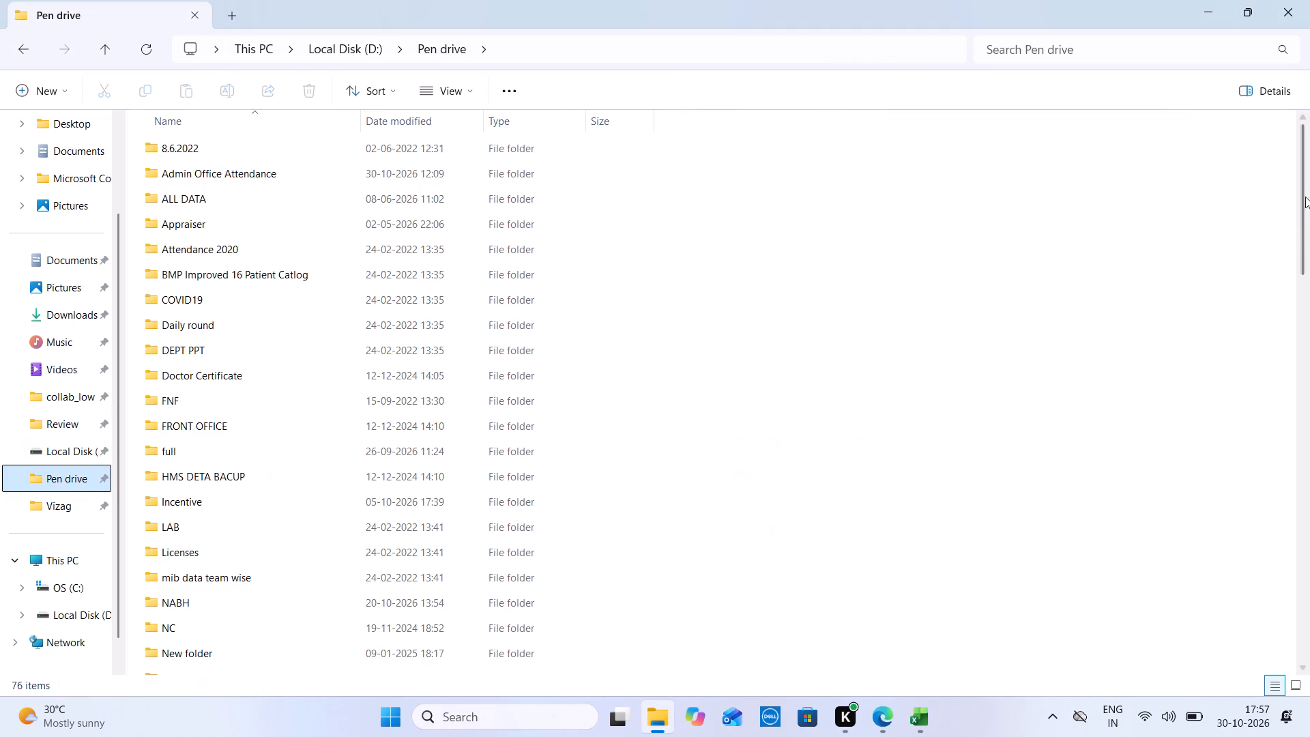
left_click_drag(1302, 270, 1300, 603)
double_click(359, 194)
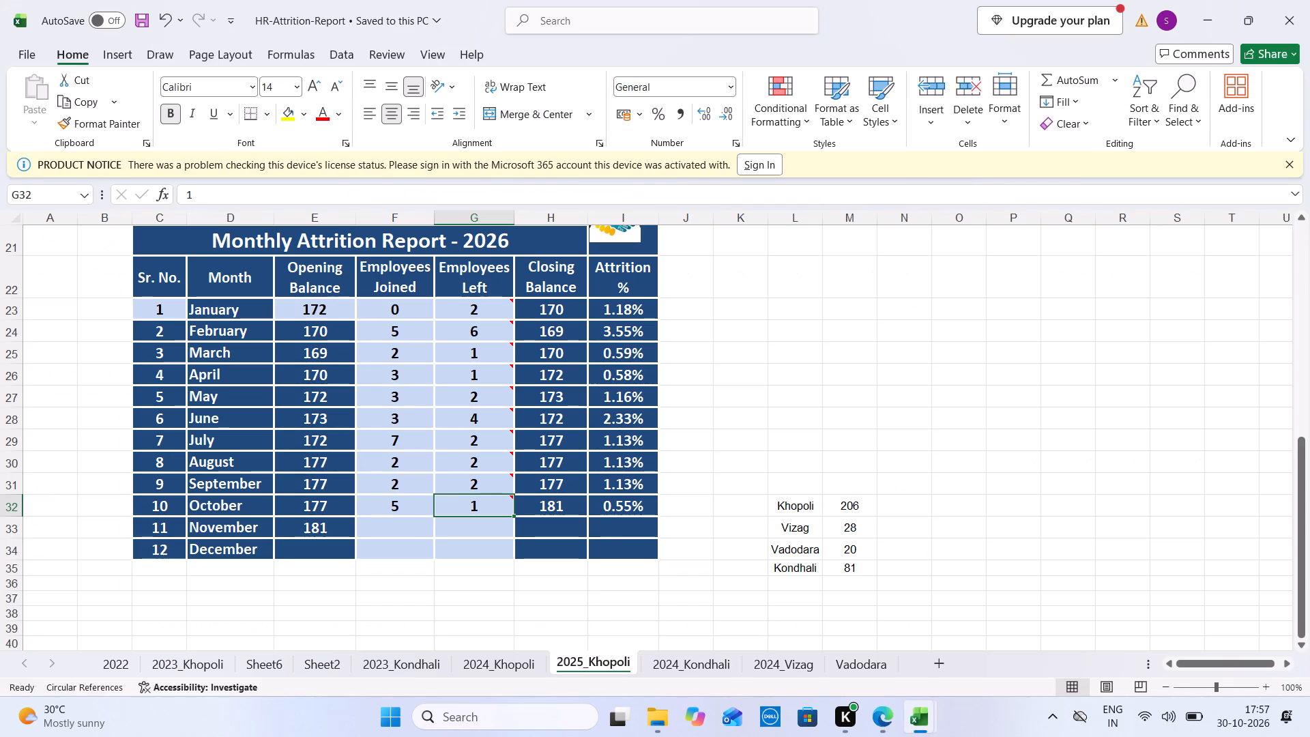
left_click(868, 669)
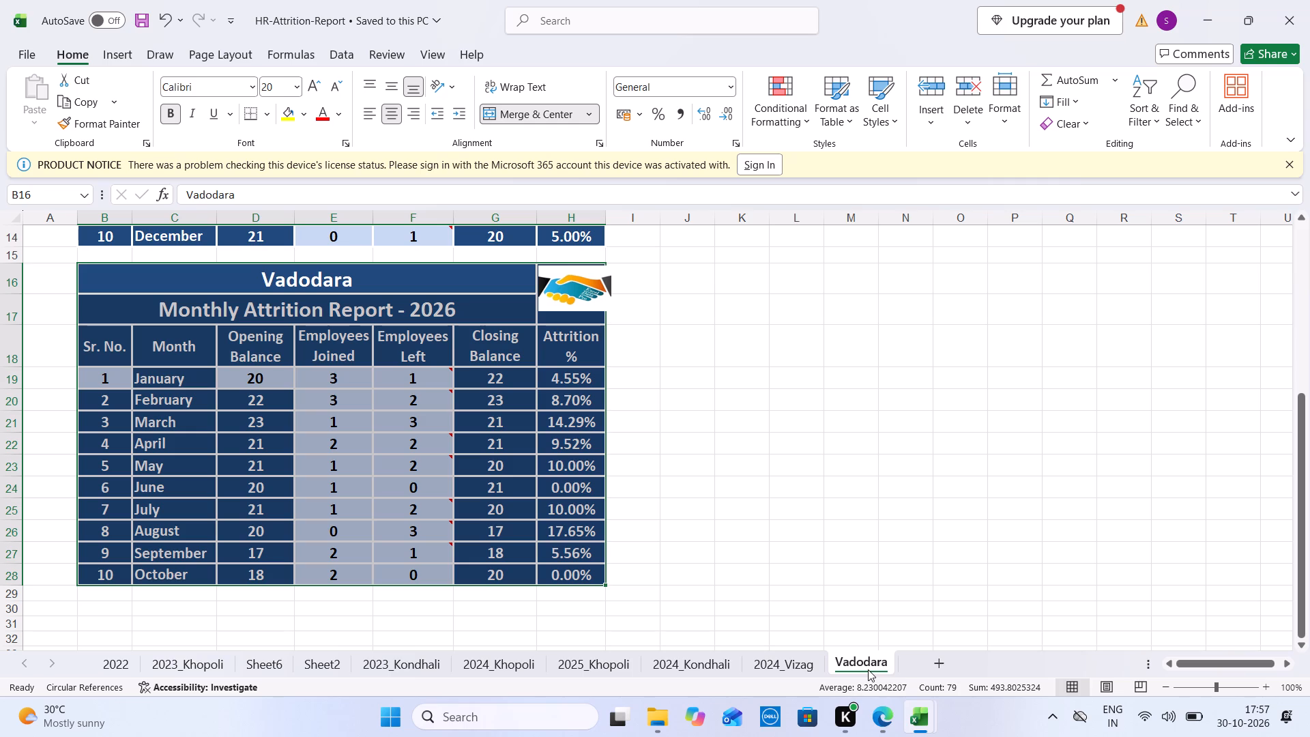
In the Quality Indicator workbook, locate the Employee attrition rate rows on the Sept 2026 sheet.
key("ctrl+Tab")
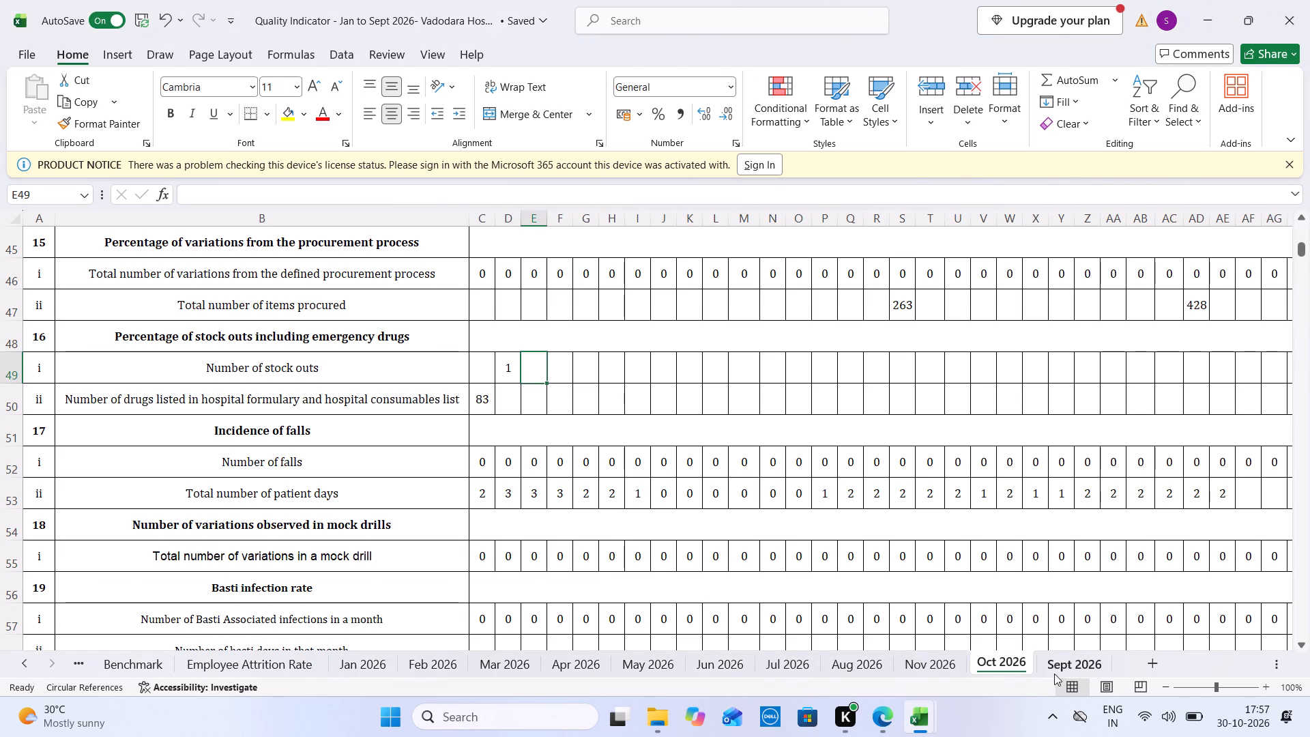
left_click(1080, 666)
left_click(222, 363)
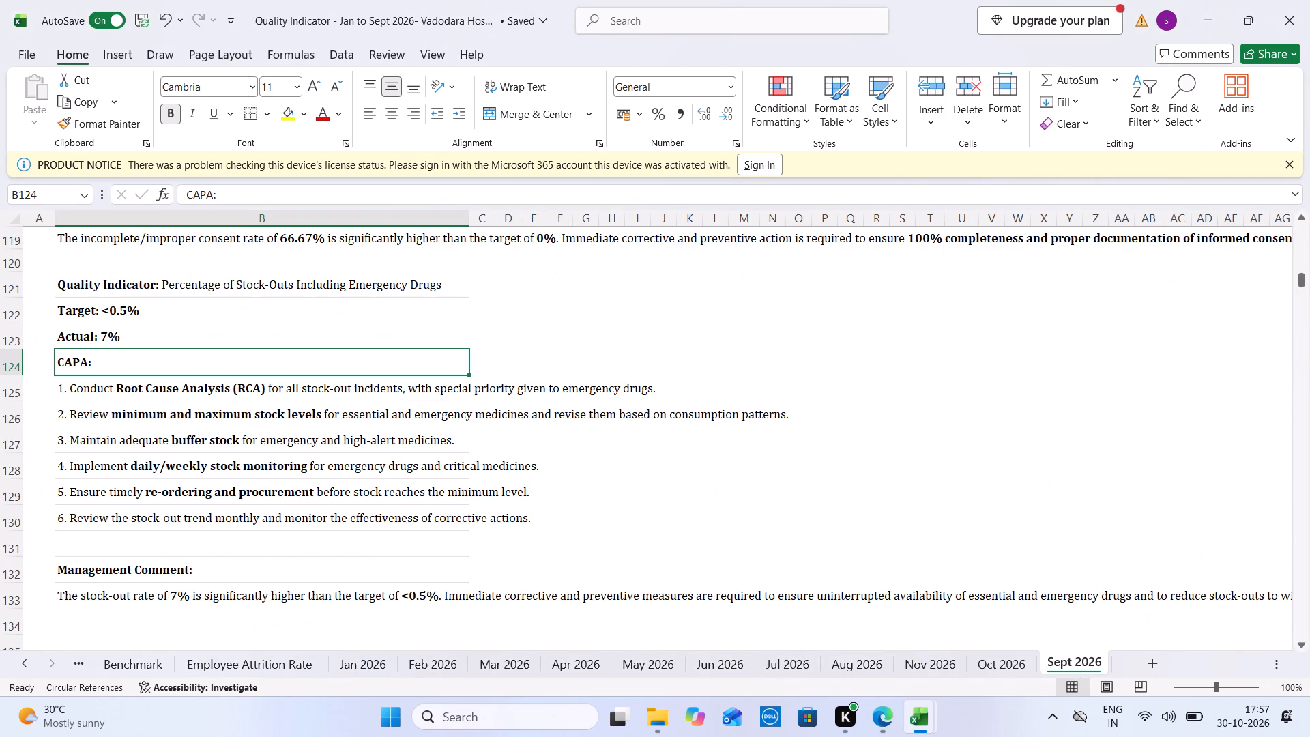
key("Up")
key("Up")
key("Up")
key("Up")
key("Up")
key("Up")
key("Up")
key("Up")
key("Up")
key("Up")
key("Up")
key("Up")
key("Up")
key("Up")
key("Up")
key("Up")
key("Up")
key("Up")
key("Up")
key("Up")
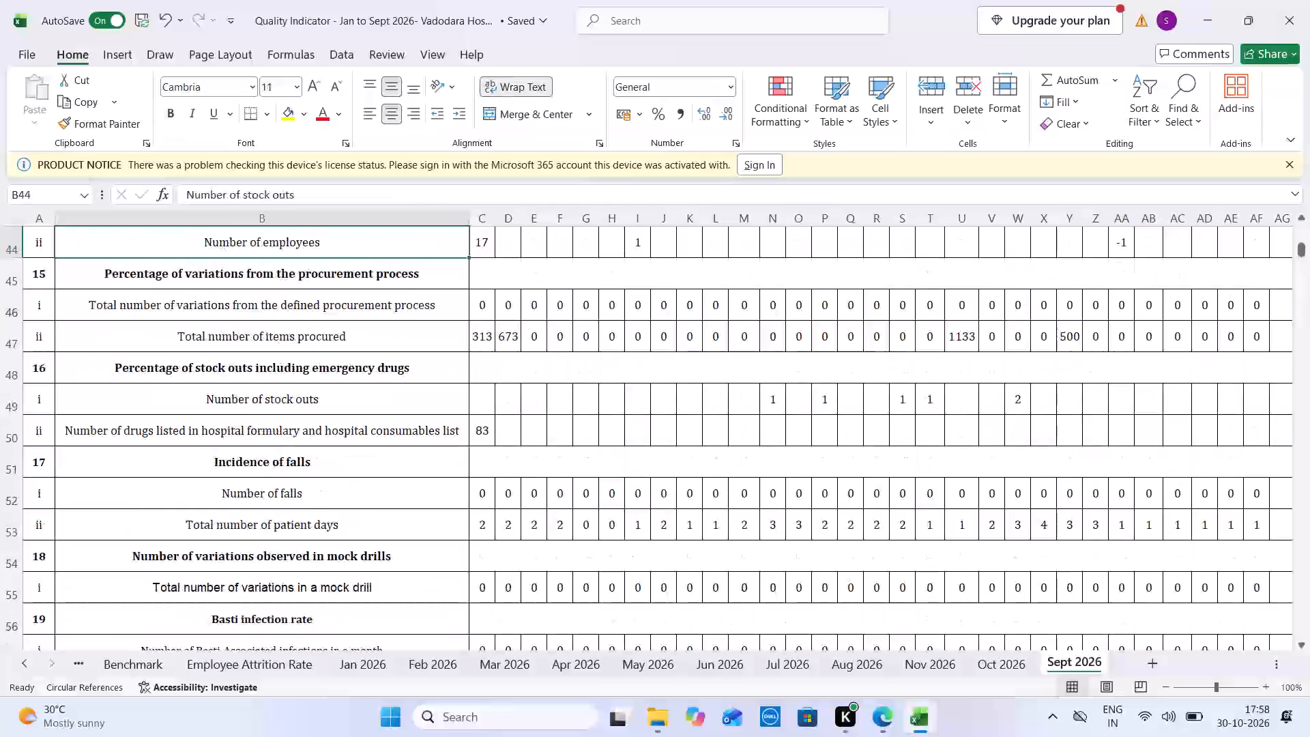
key("Up")
key("Up")
key("Up")
key("Up")
key("Up")
key("Up")
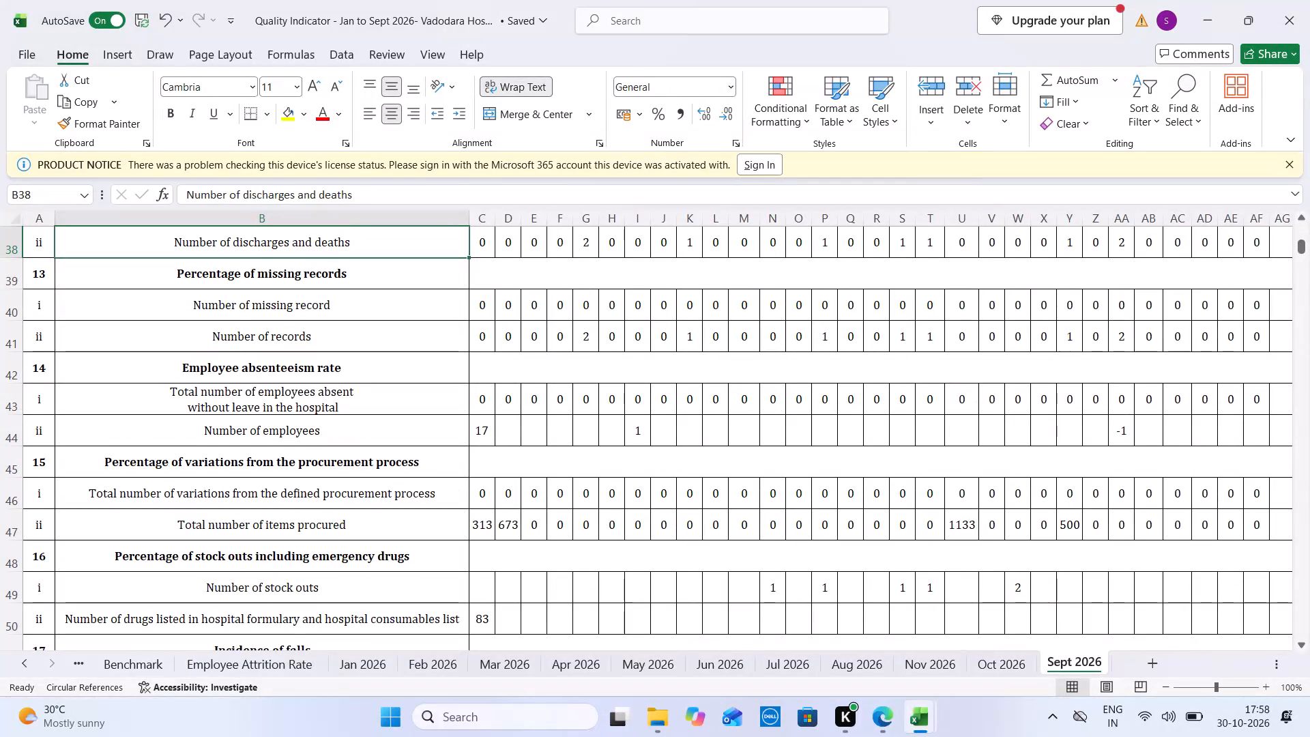
key("Down")
key("Up")
key("Up")
key("Up")
key("Up")
key("Up")
key("Up")
key("Up")
key("Up")
key("Up")
key("Up")
key("Up")
key("Up")
key("Up")
key("Up")
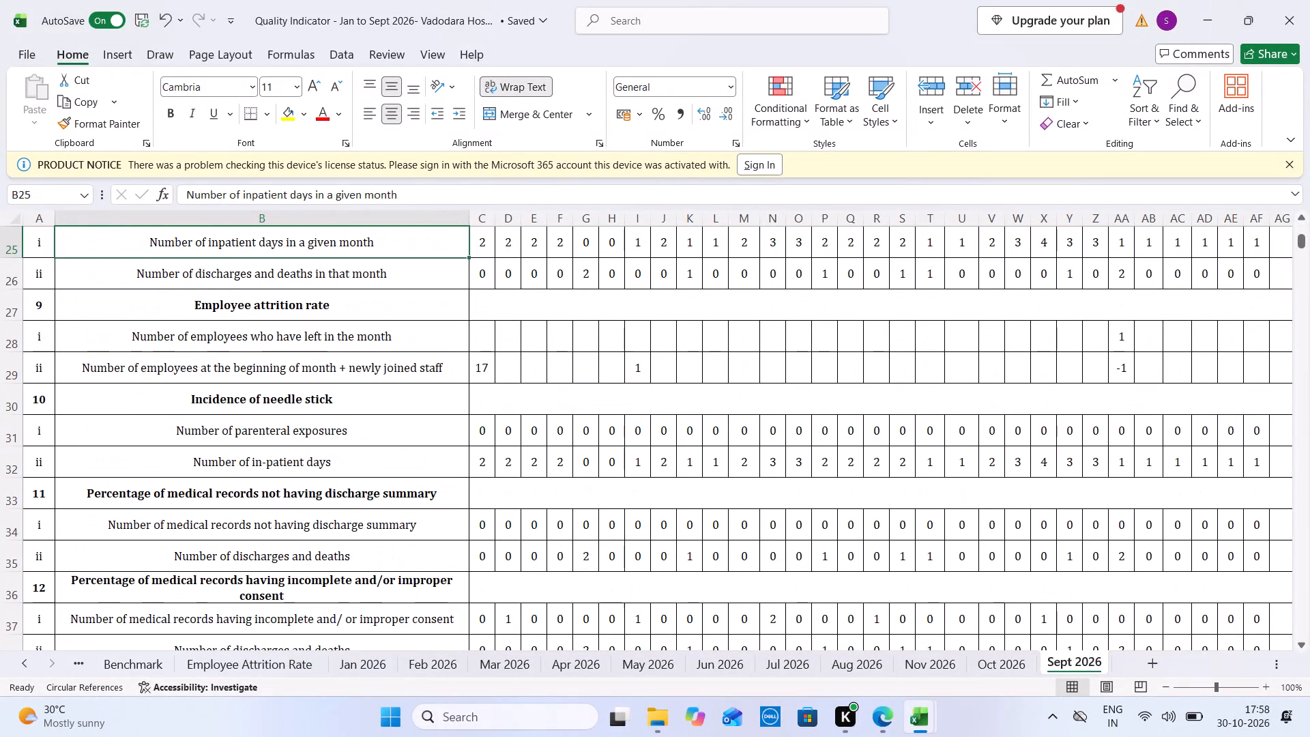
Examine the September employee attrition entries, total and rate, and compare them with the Vadodara 2026 monthly attrition report.
key("Right")
key("Right")
key("Right")
key("Right")
key("Right")
key("Right")
key("Right")
key("Right")
key("Right")
key("Right")
key("Right")
key("Right")
key("Right")
key("Right")
key("Right")
key("Right")
key("Right")
key("Right")
key("Right")
key("Right")
key("Right")
key("Right")
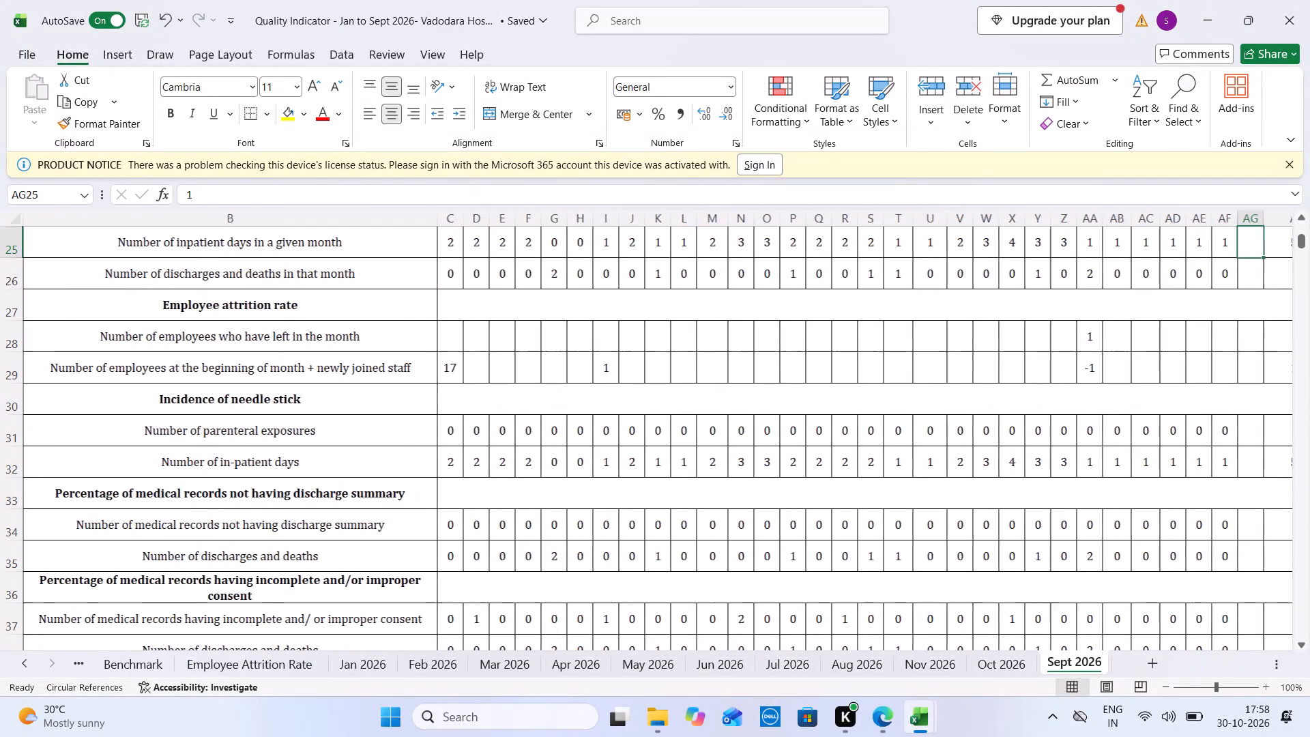
key("Right")
key("ctrl+Tab")
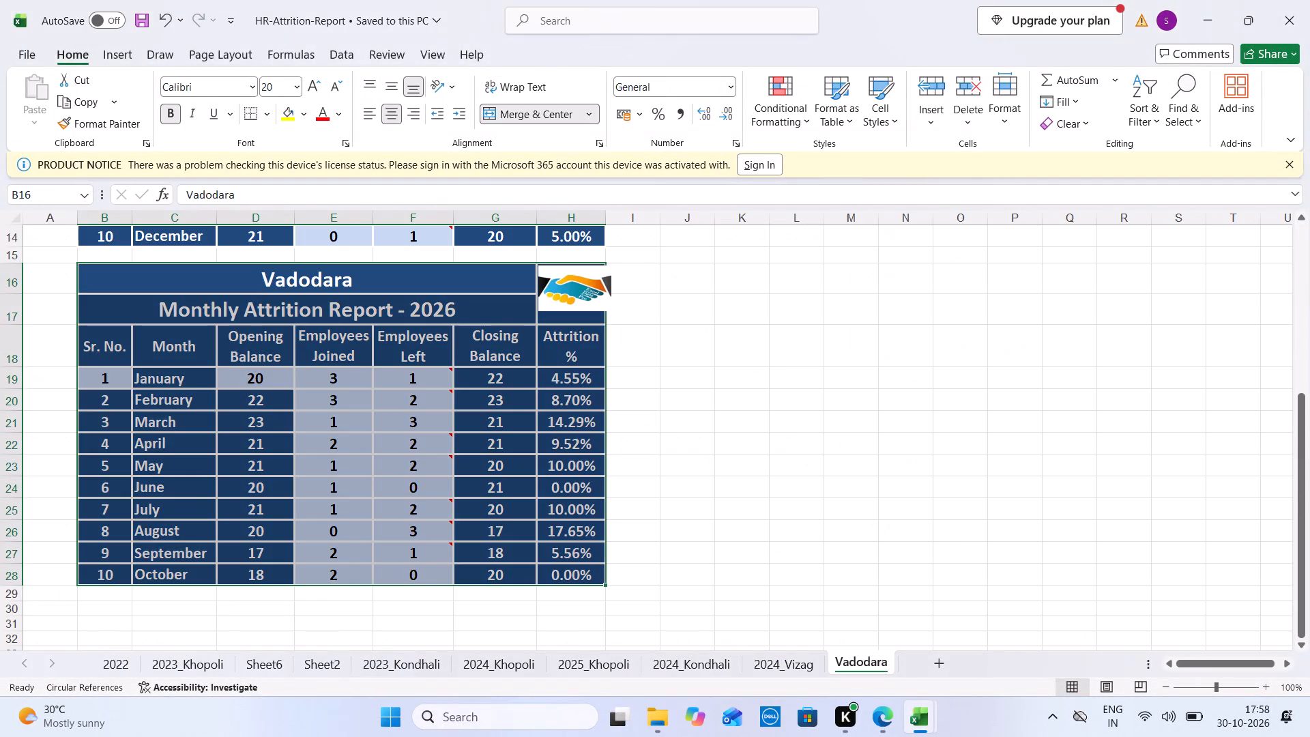
key("ctrl+Tab")
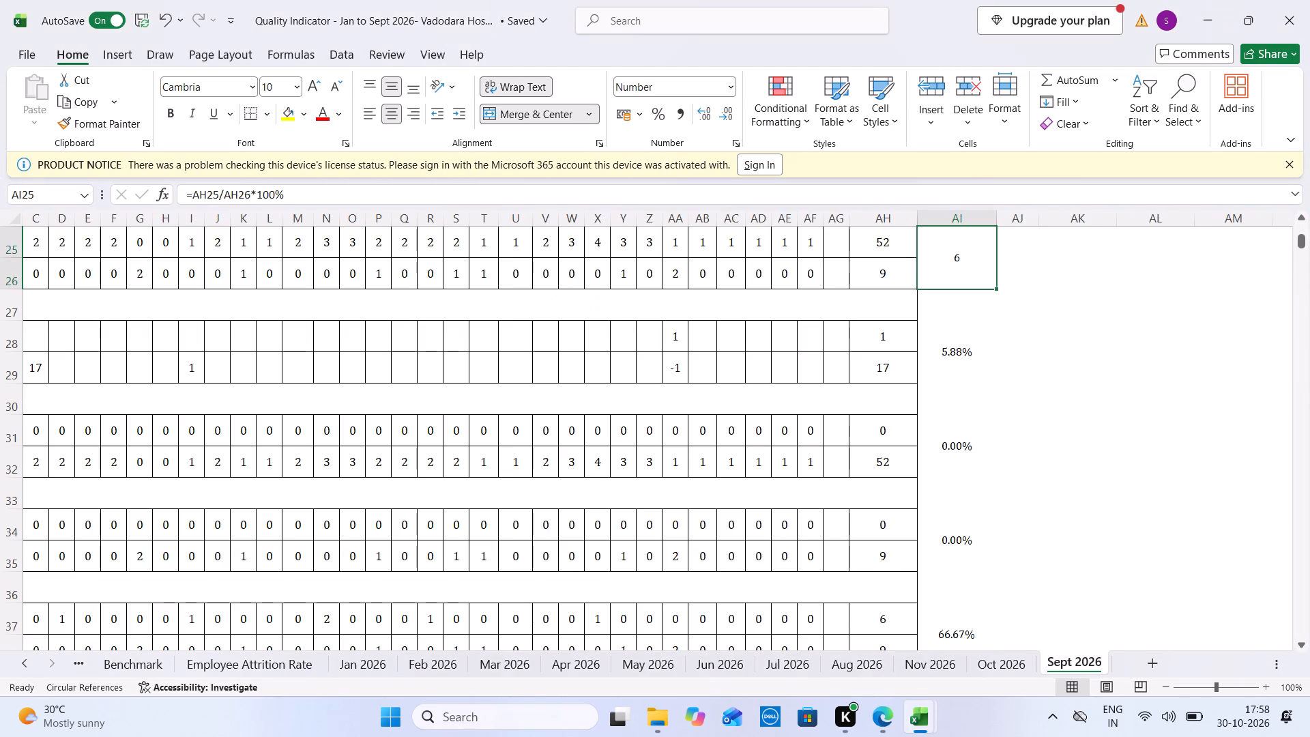
Compare September's employees joined figure in the Vadodara attrition report with cell C29 of the Sept 2026 sheet.
key("ctrl+Tab")
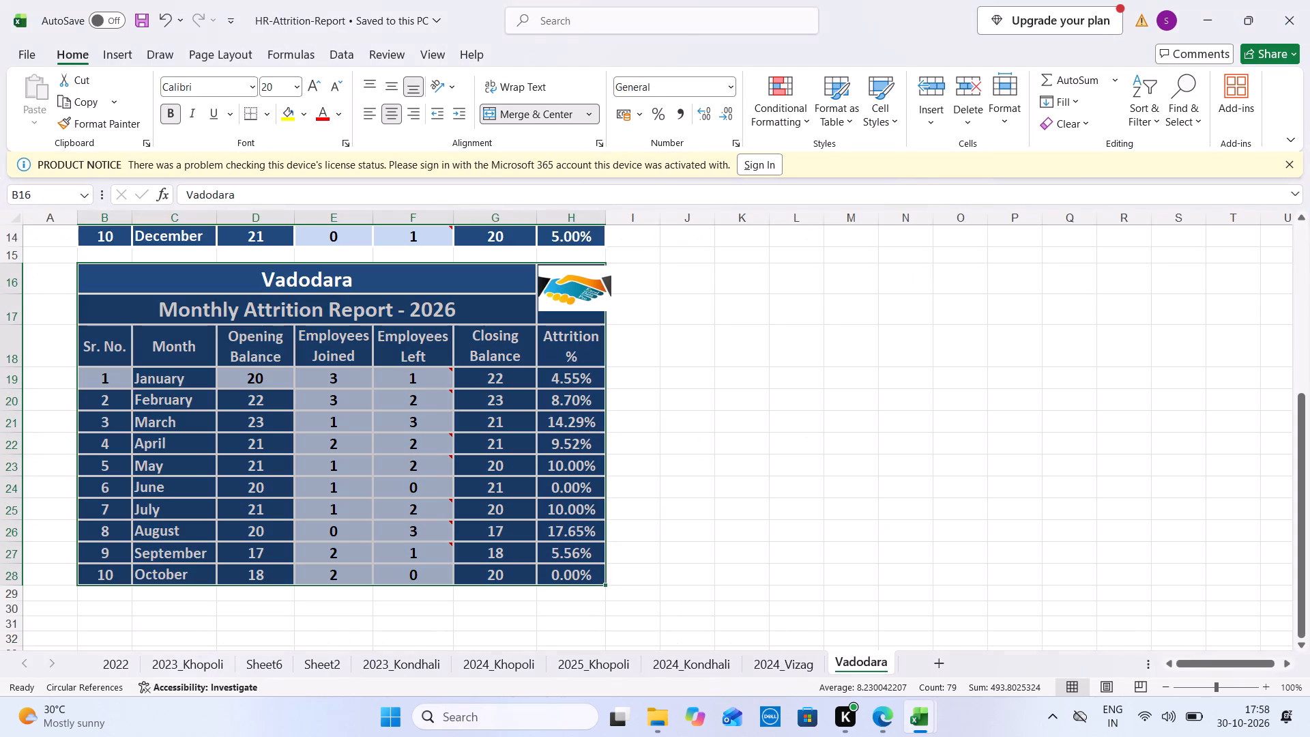
left_click(310, 560)
key("ctrl+Tab")
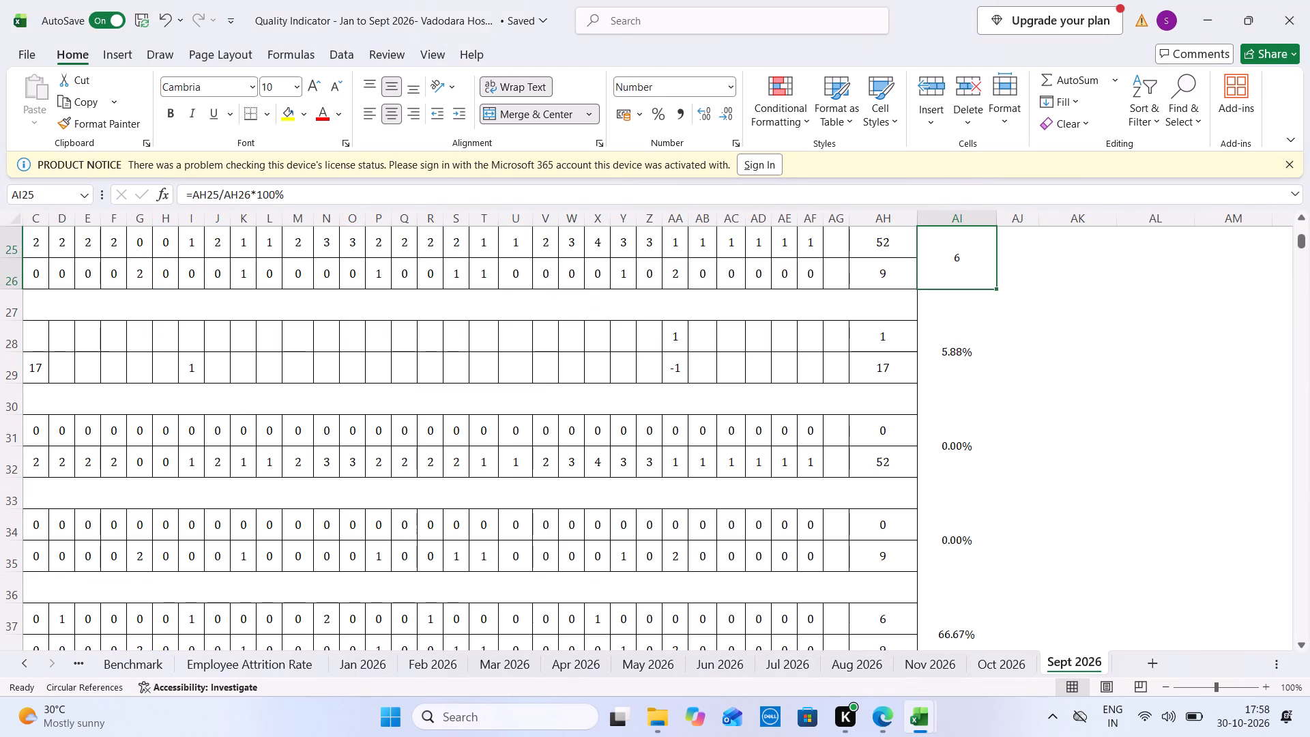
left_click(44, 356)
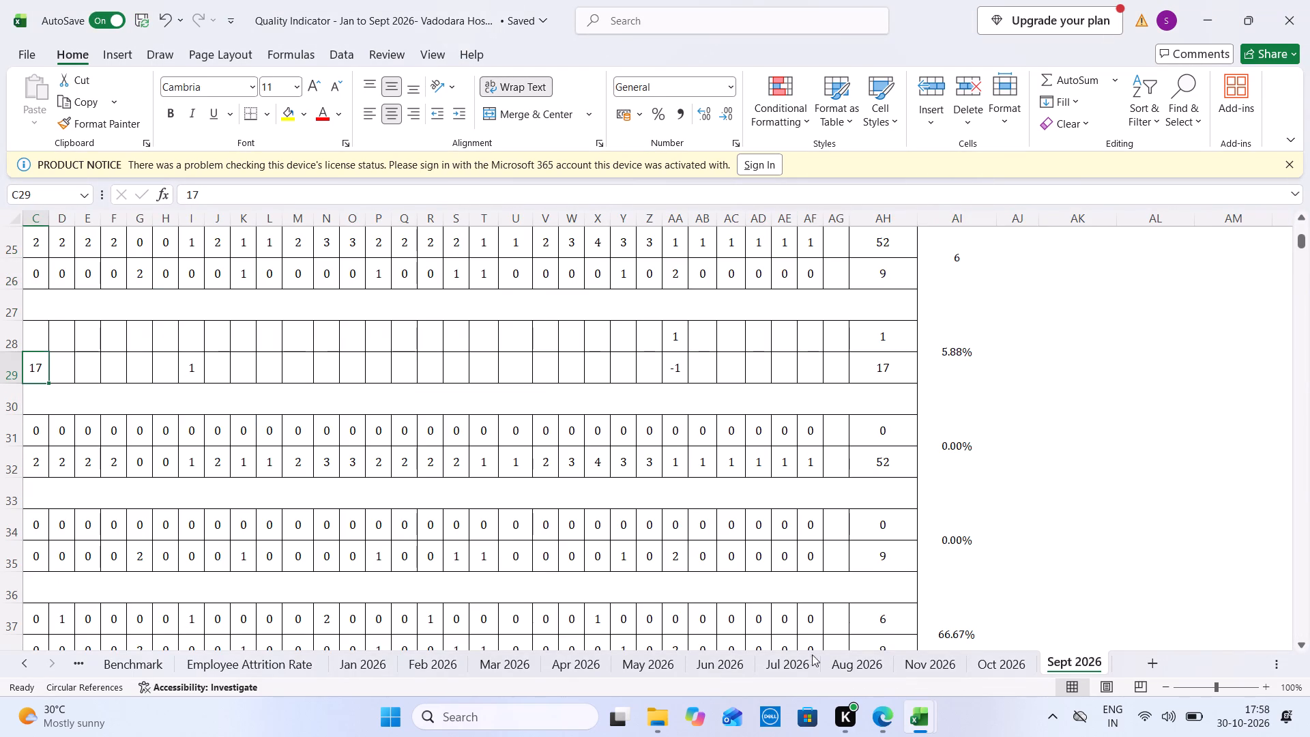
Open the Vadodara Hospital Staff List workbook from the Vadodara2 folder on the Desktop.
left_click(665, 715)
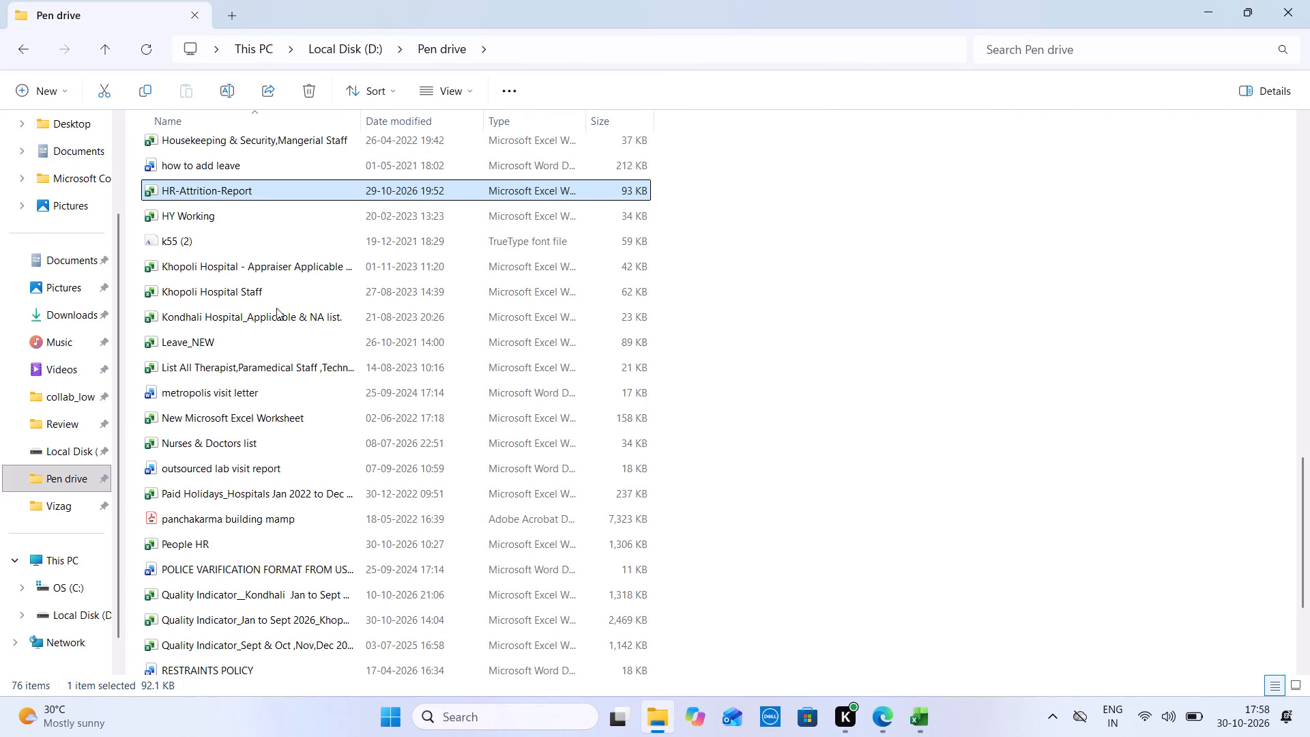
left_click(90, 123)
double_click(230, 265)
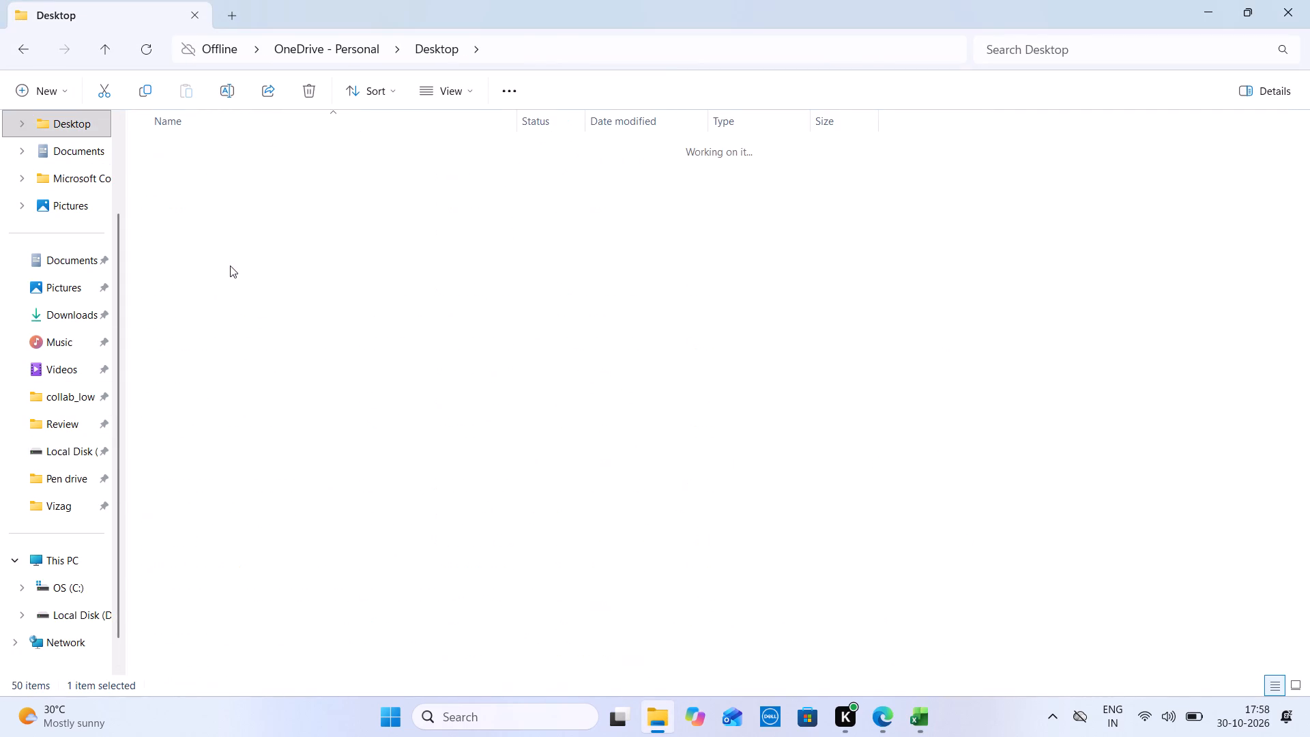
left_click_drag(1300, 218, 1298, 504)
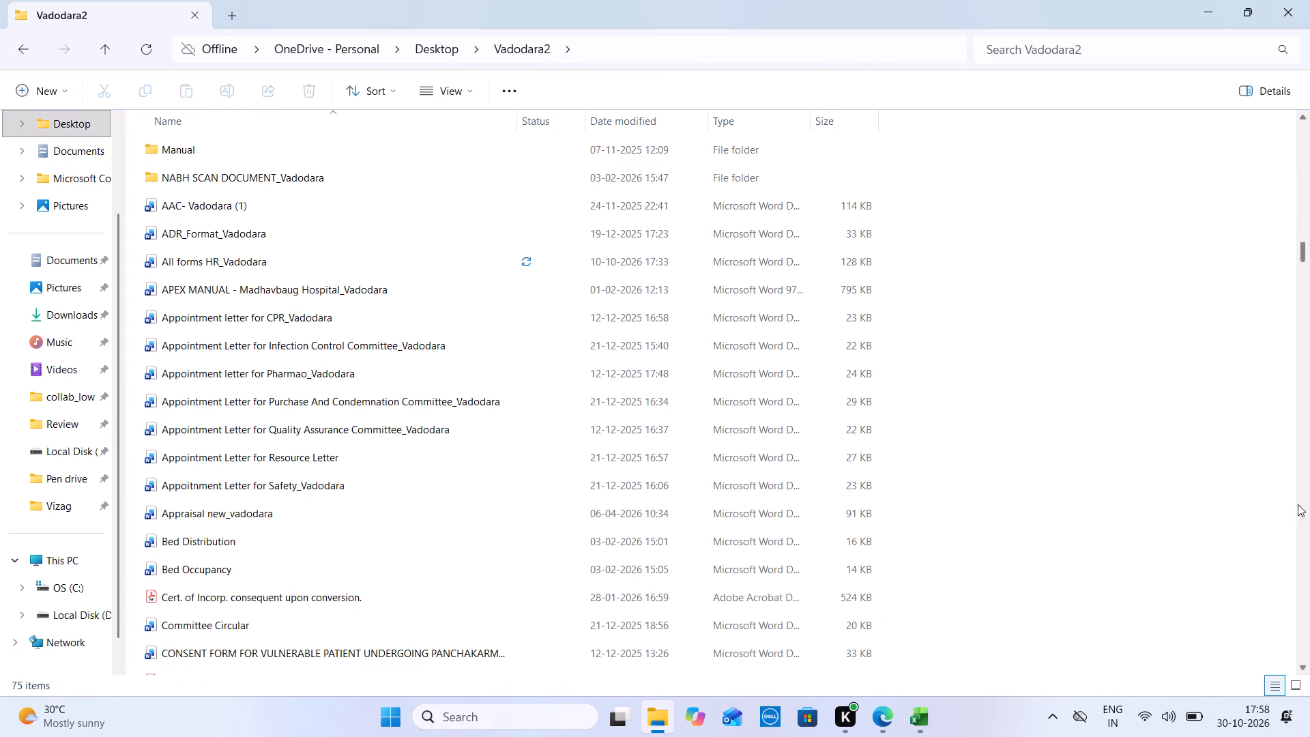
left_click_drag(1298, 504, 1302, 615)
double_click(329, 466)
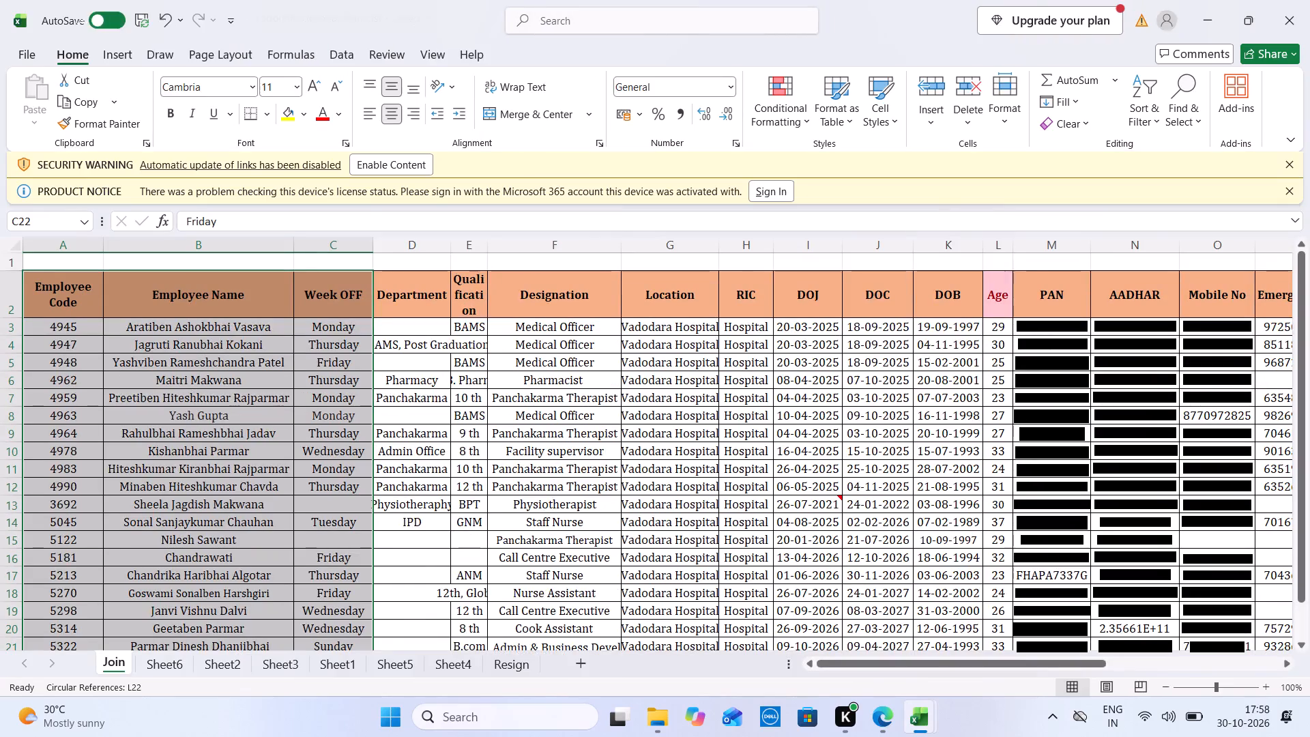
Examine the DOJ dates of the most recently joined employees in the last rows of the Join sheet.
left_click(807, 626)
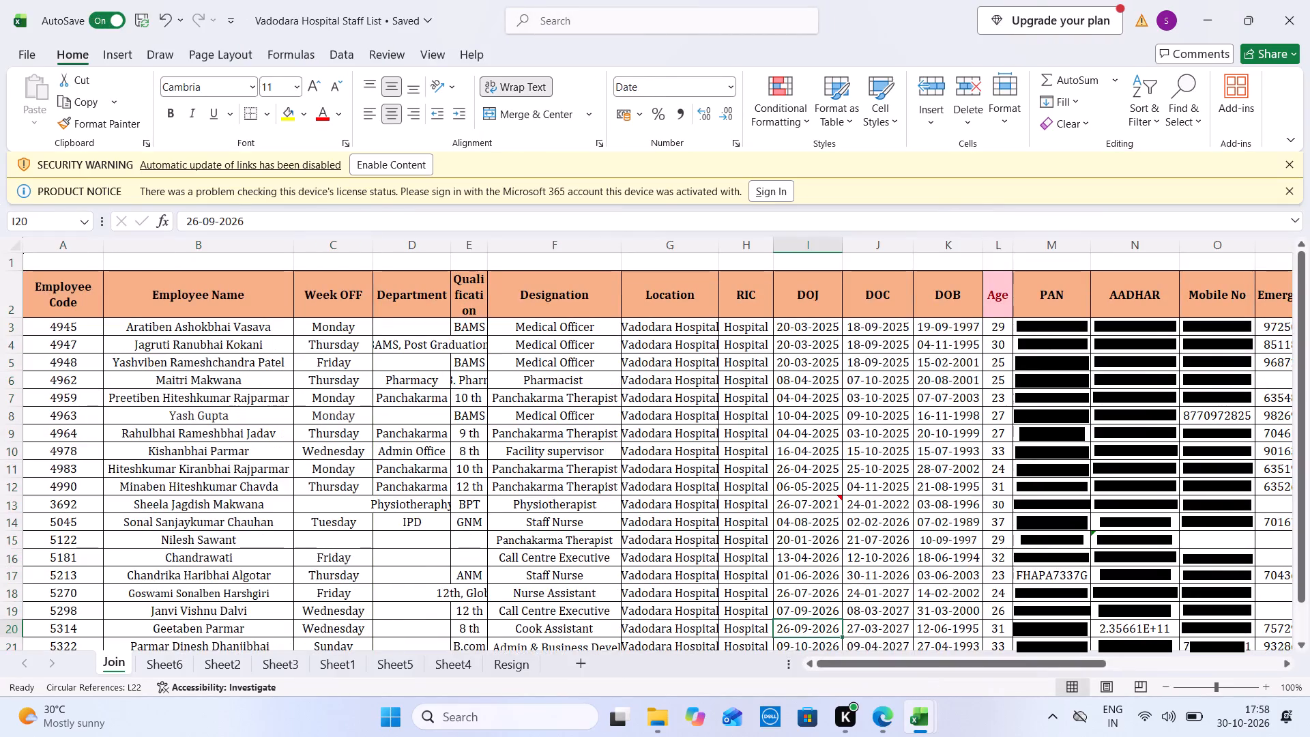
key("Down")
key("Down")
key("Down")
key("Down")
key("Down")
key("Down")
key("Down")
key("Down")
key("Down")
key("Down")
key("Down")
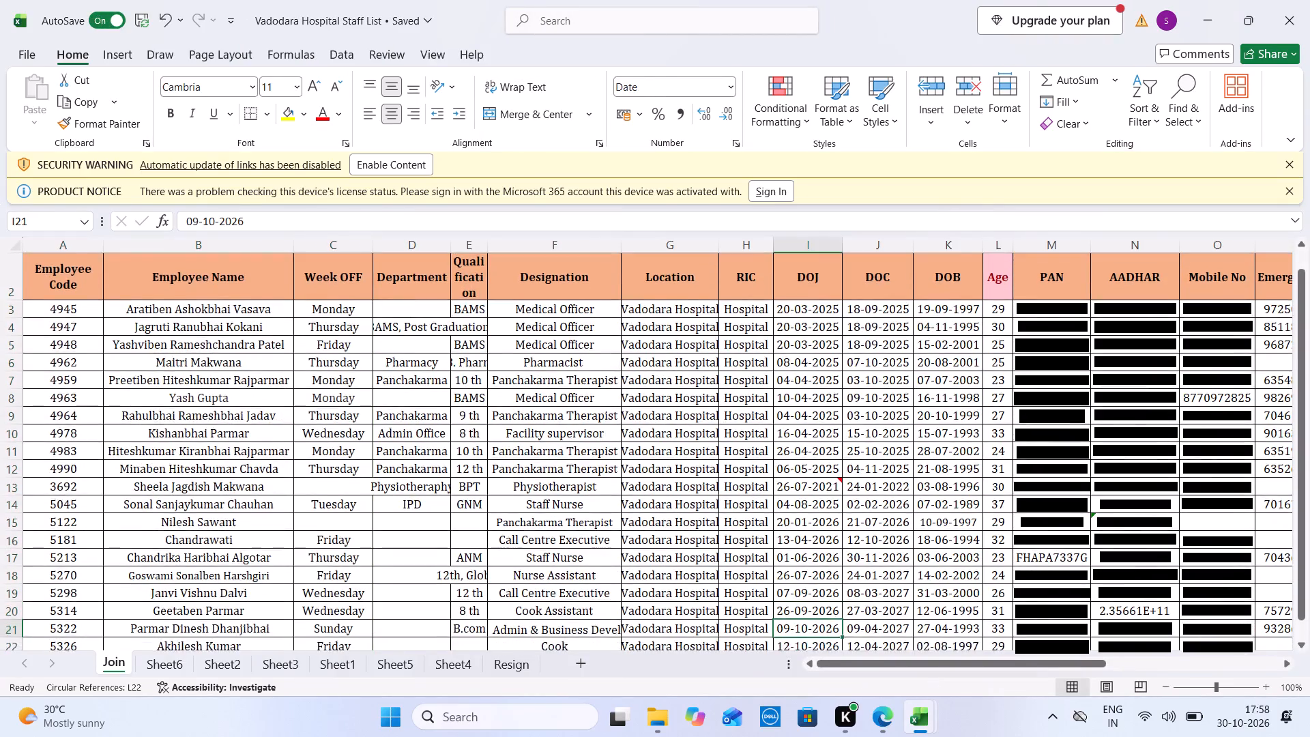
left_click(802, 474)
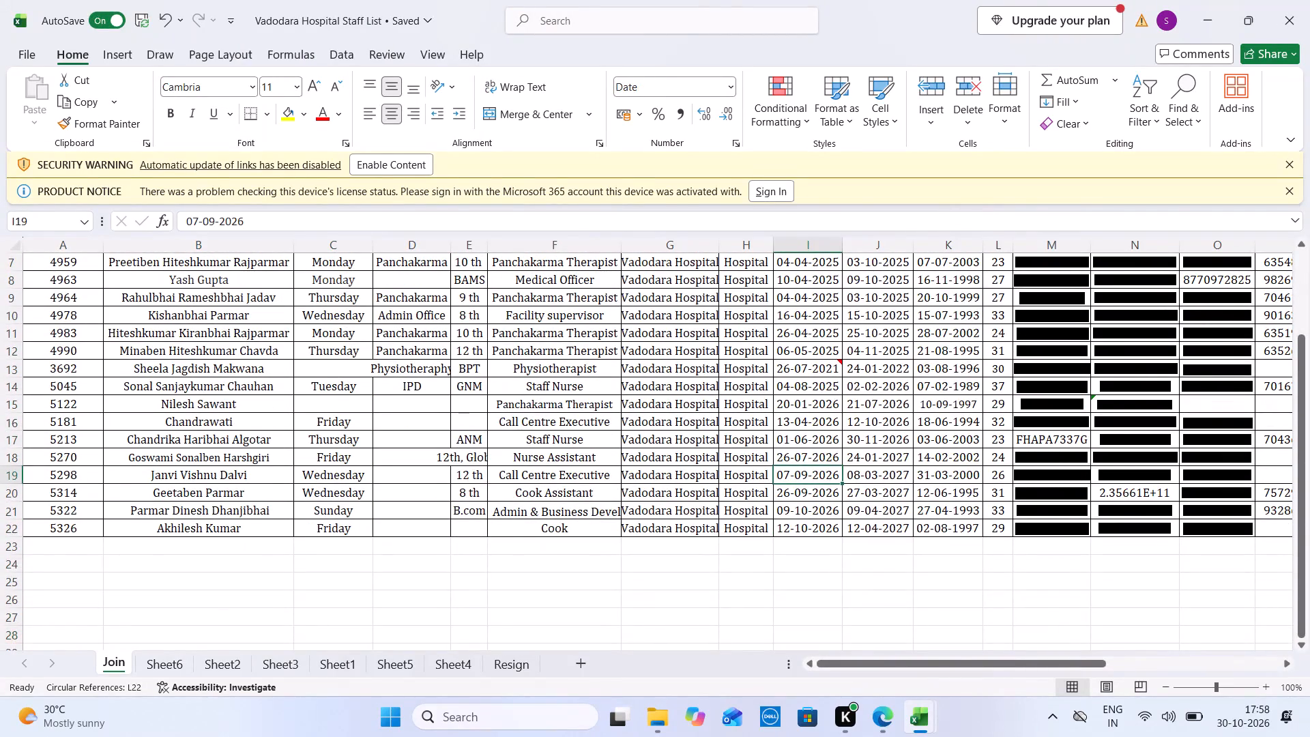
In the Quality Indicator workbook, enter 1 in cell AB29 of the Sept 2026 employee attrition rows for the 26-09-2026 joiner.
key("ctrl+Tab")
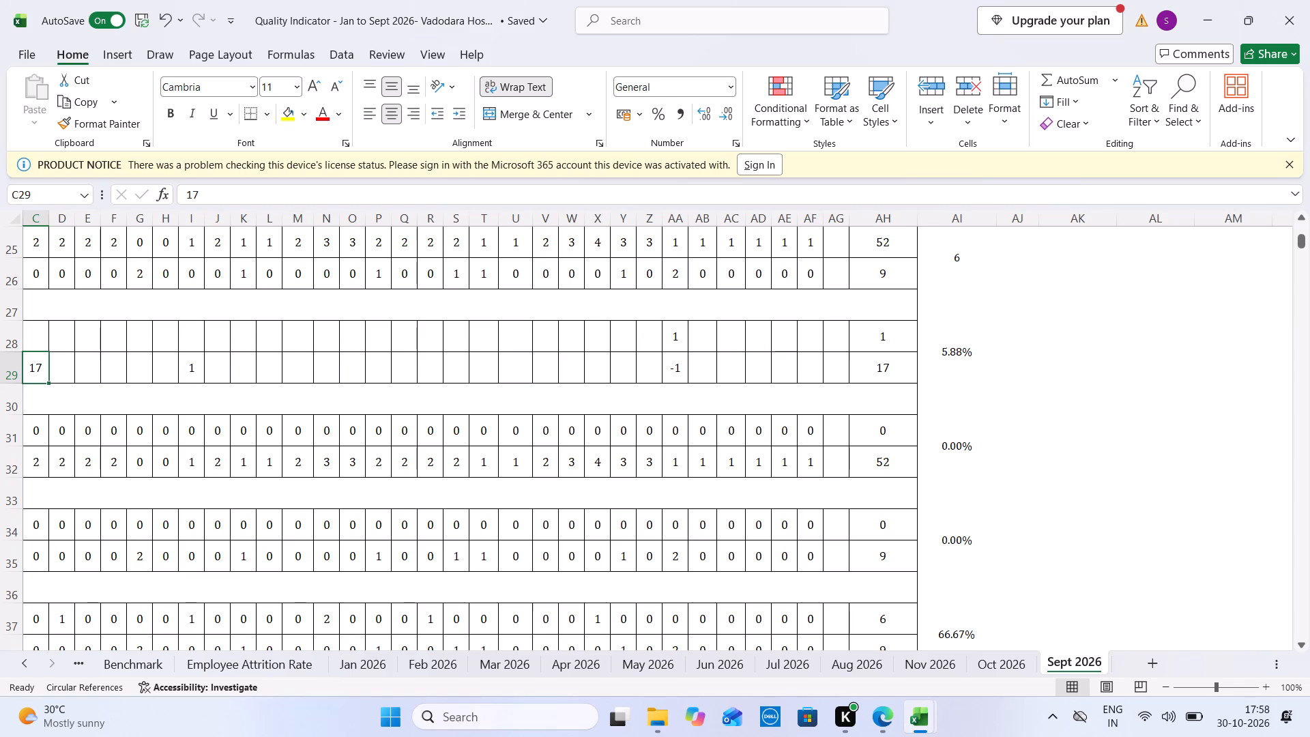
left_click_drag(38, 268, 732, 278)
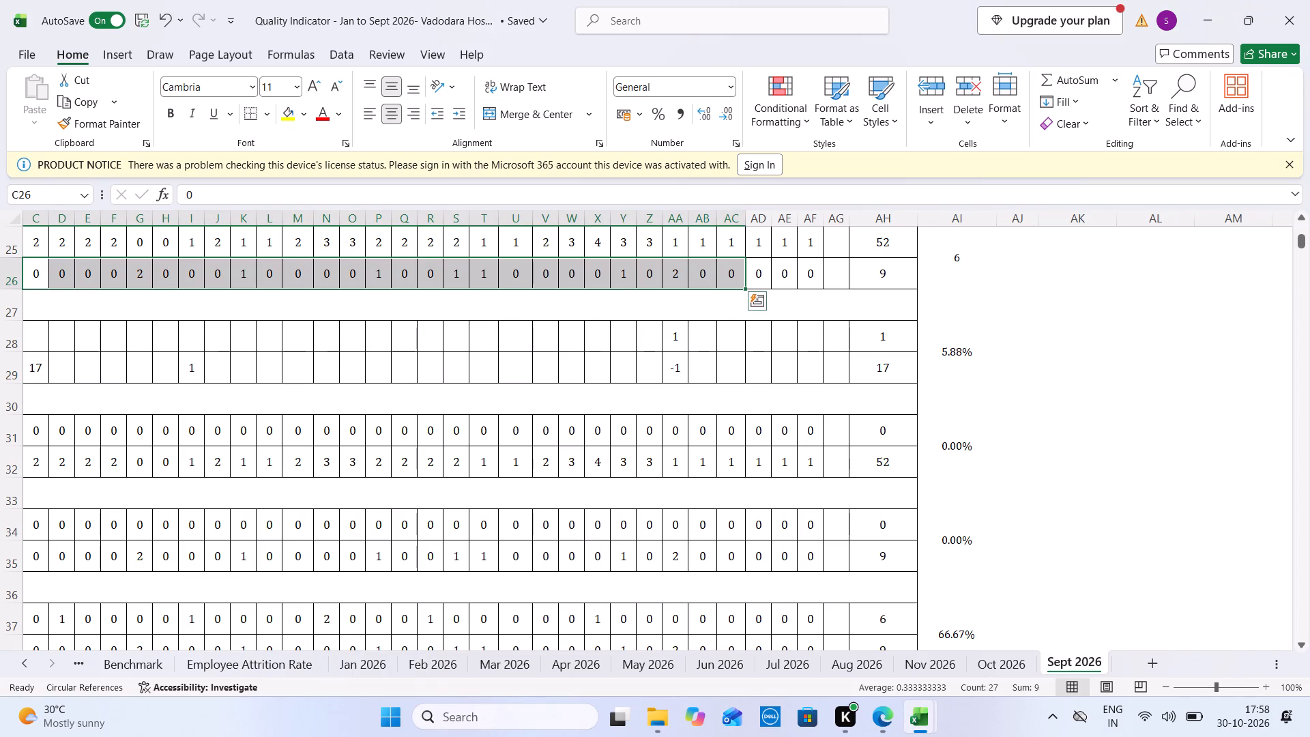
left_click(703, 371)
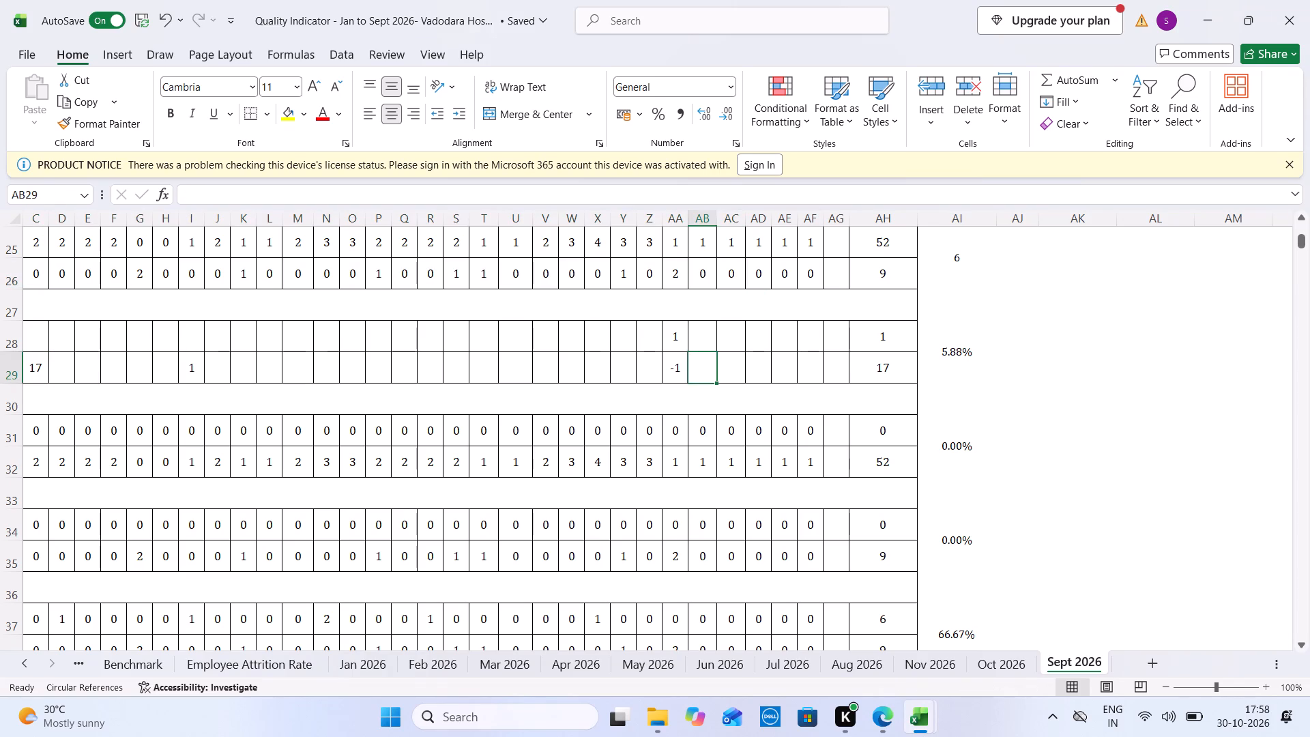
left_click(688, 373)
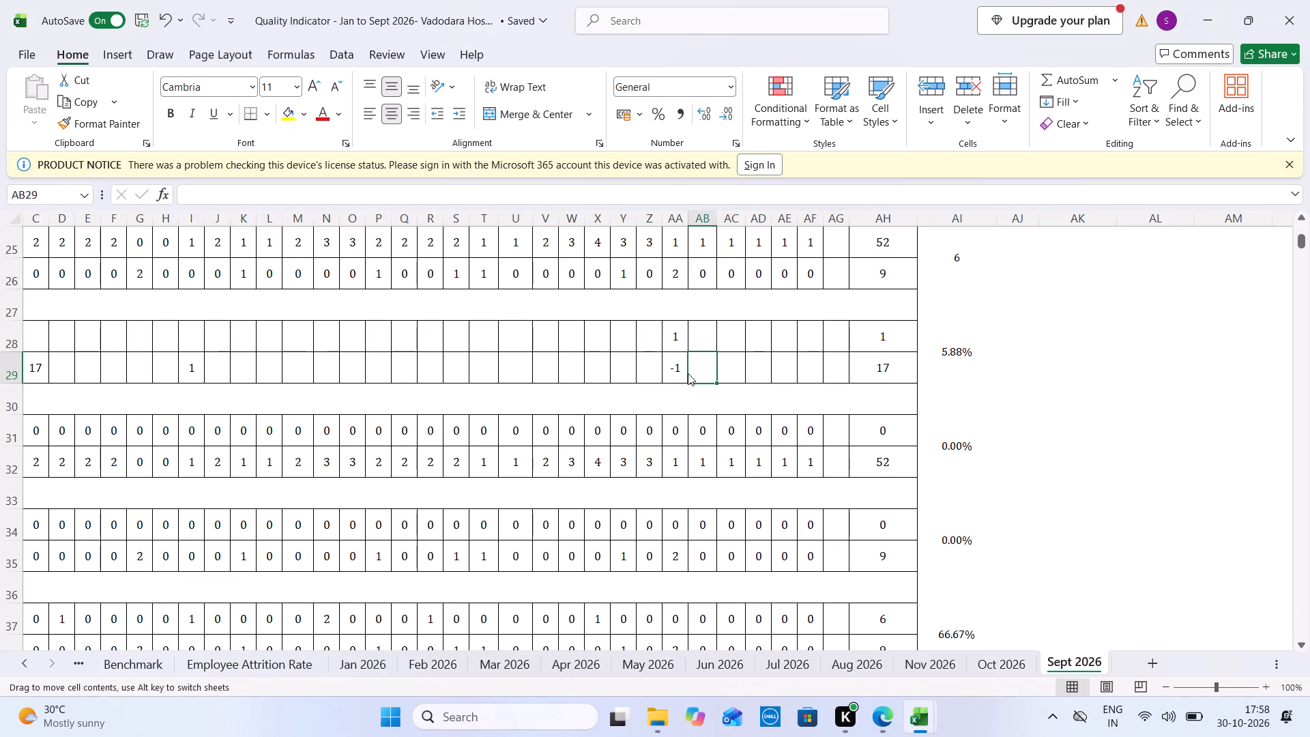
left_click(749, 369)
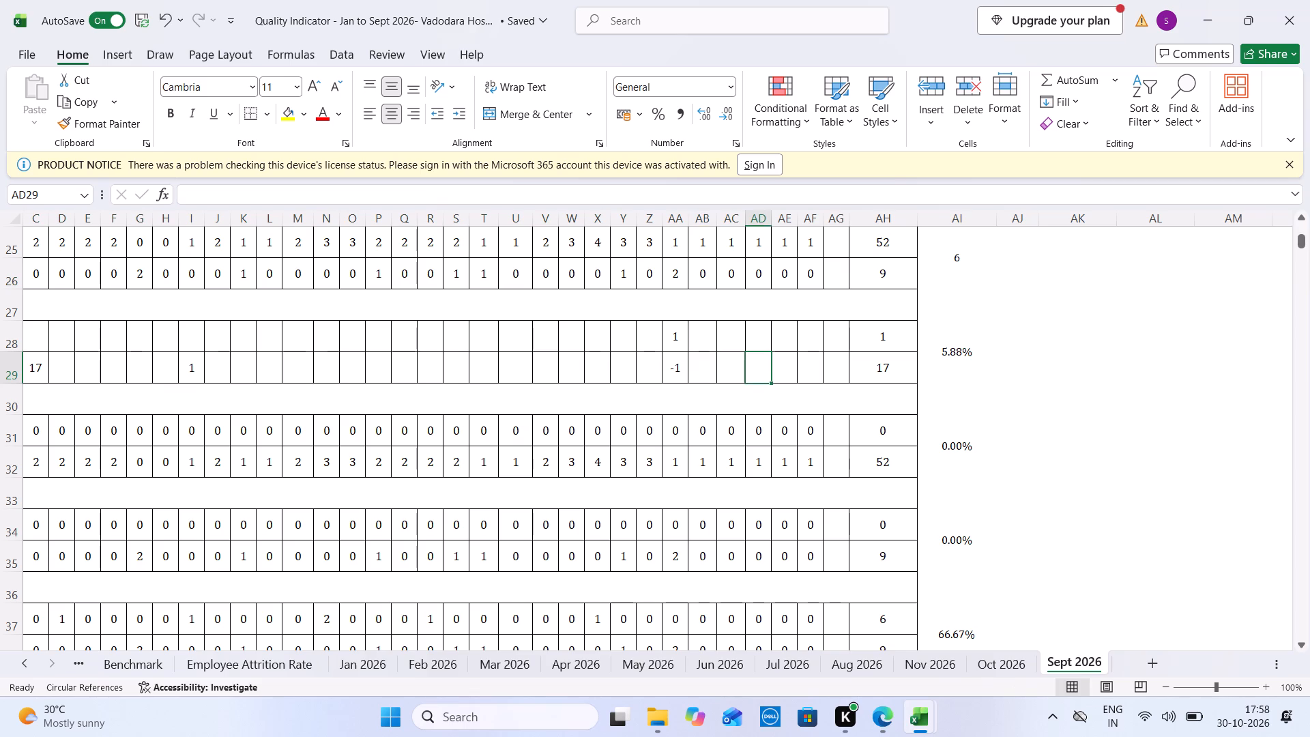
left_click(697, 367)
key("1")
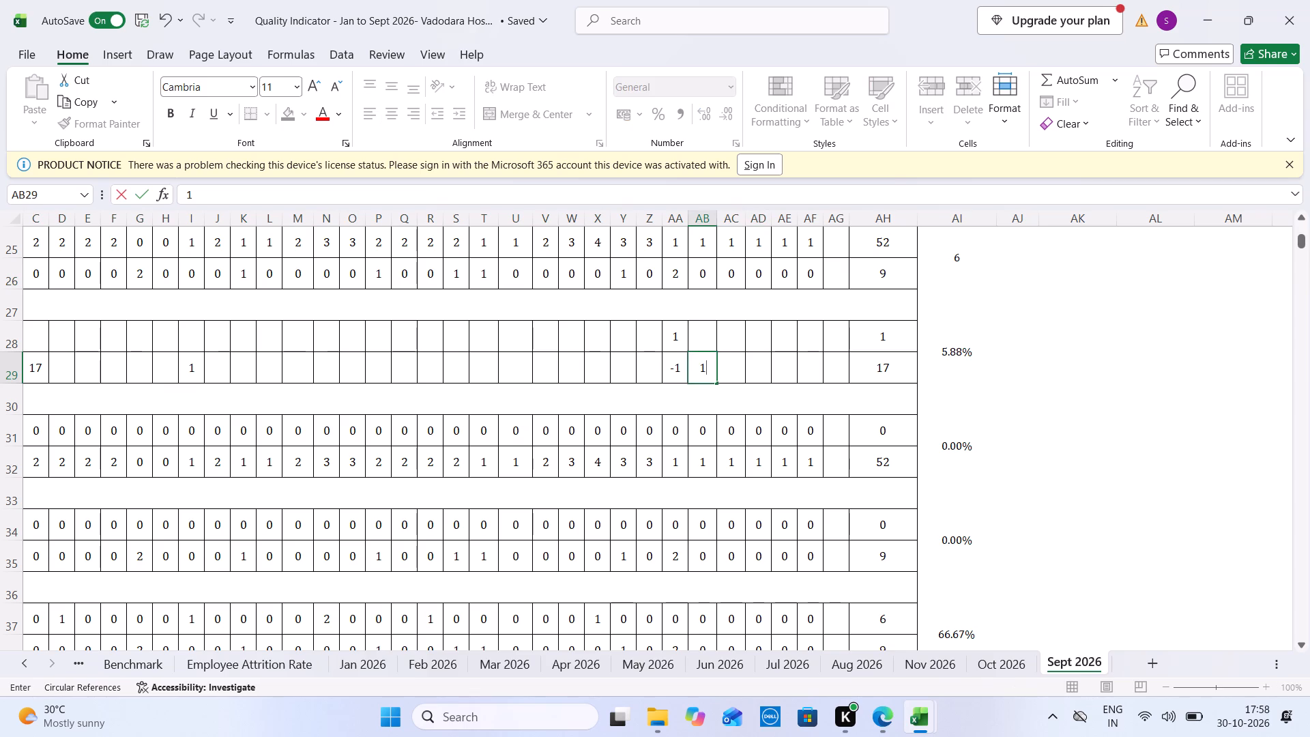
key("Down")
Enter 1 for Number of employees under Employee absenteeism rate in cell AB44 of the Sept 2026 sheet.
key("Down")
key("Down")
key("Down")
key("Down")
key("Down")
key("Down")
key("Down")
key("Down")
key("Down")
key("Down")
key("Down")
key("Down")
key("Down")
key("Down")
key("Down")
key("Down")
key("Down")
key("Down")
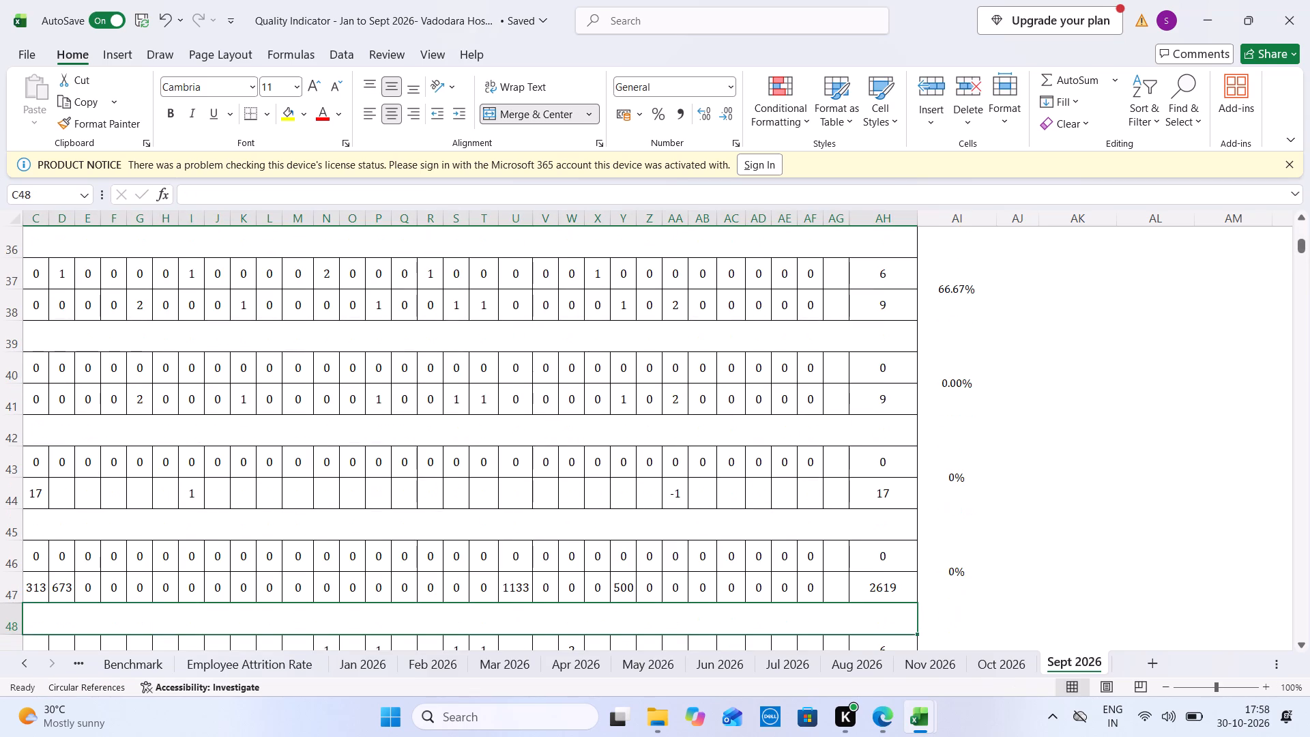
key("Up")
key("Up")
key("Up")
key("Up")
key("1")
key("Left")
key("Left")
key("Left")
key("Left")
key("Left")
key("Left")
key("Left")
key("Left")
key("Left")
key("Left")
key("Left")
key("Left")
key("Left")
key("Left")
key("Left")
key("Left")
key("Left")
key("Left")
key("Left")
key("Left")
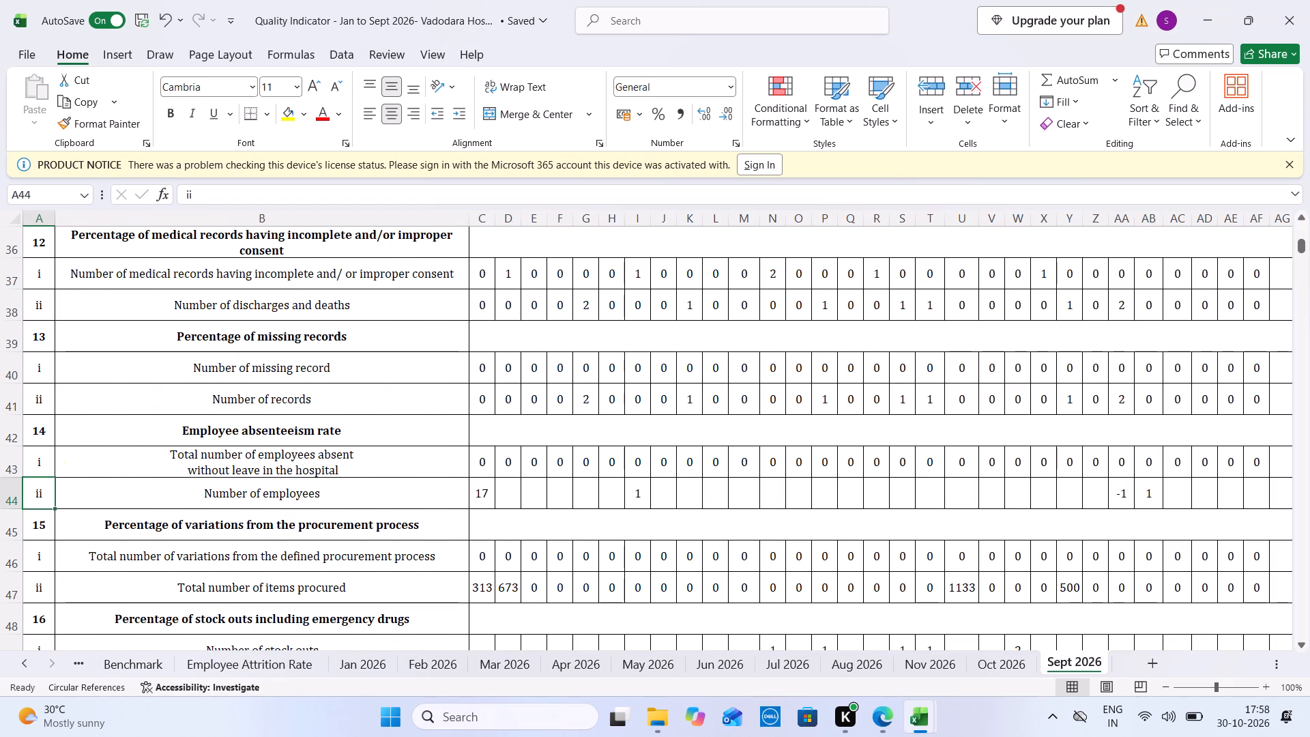
On the Oct 2026 sheet, set Number of employees under Employee absenteeism rate to 18 in cell C44.
key("ctrl+Tab")
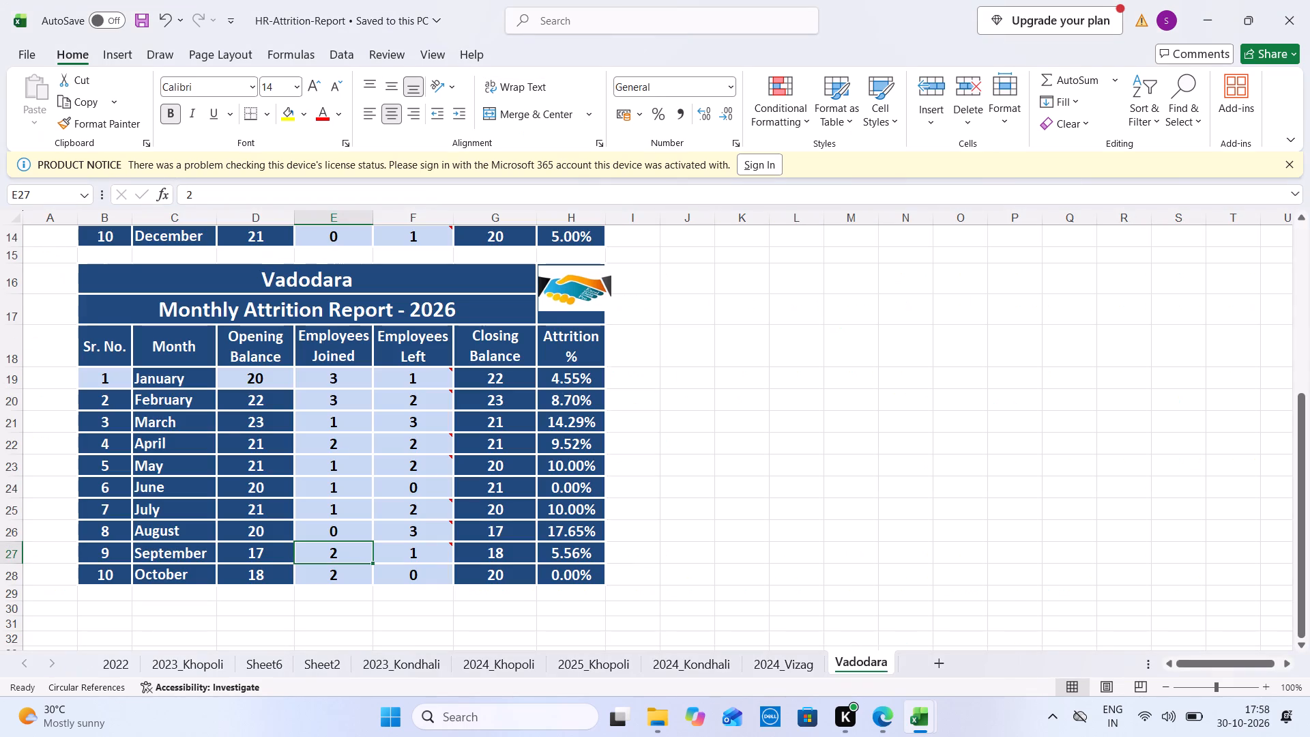
key("ctrl+Tab")
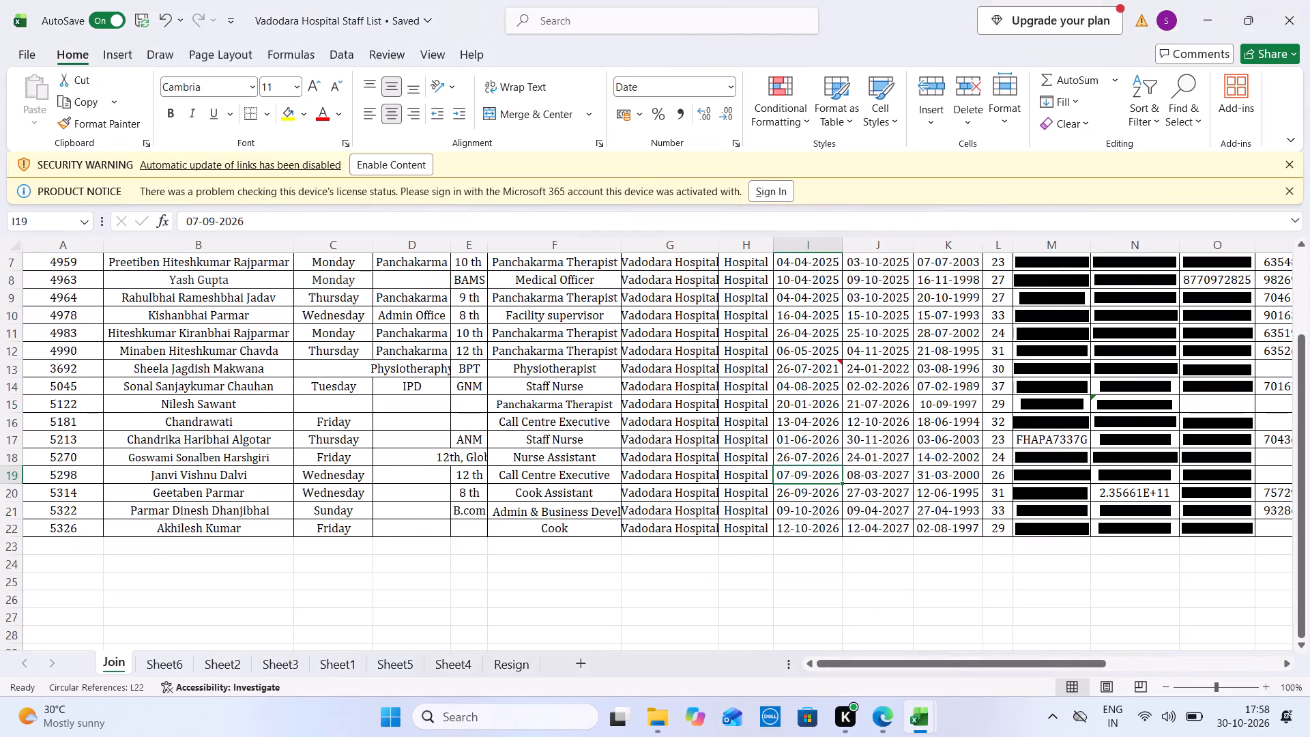
key("ctrl+Tab")
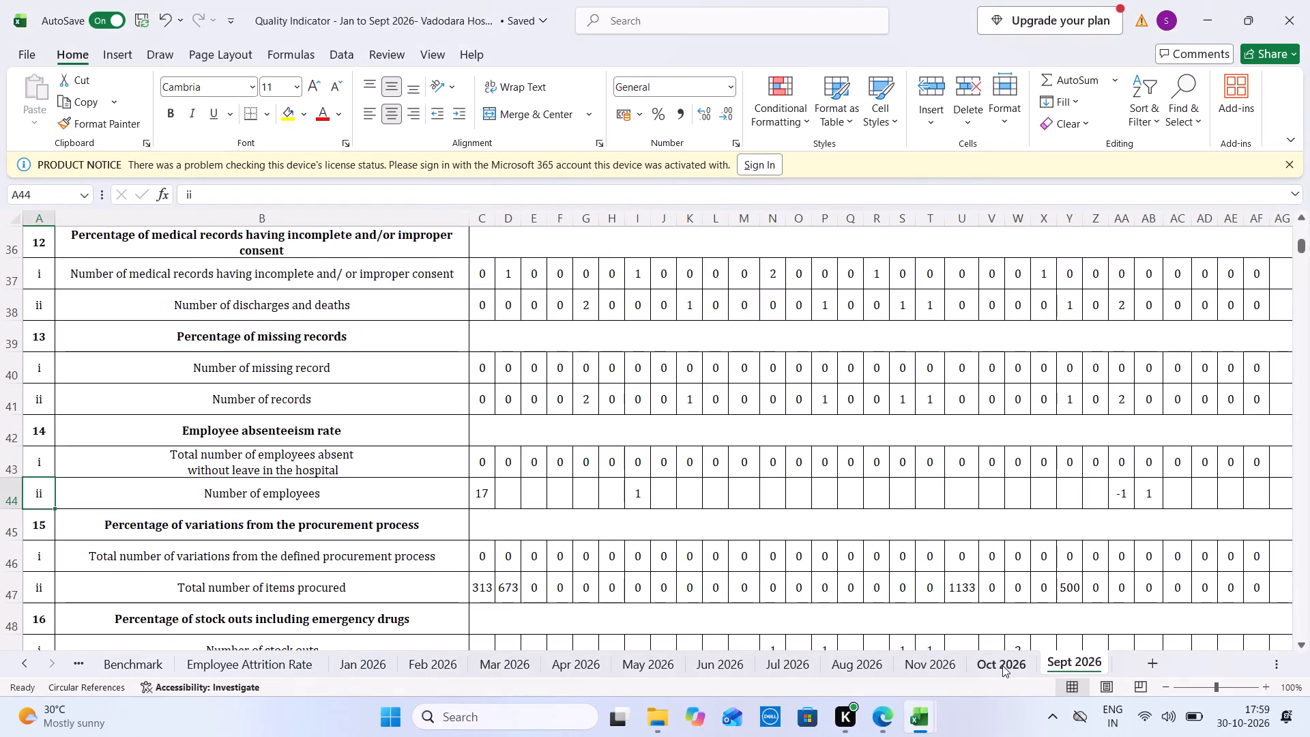
left_click(1002, 665)
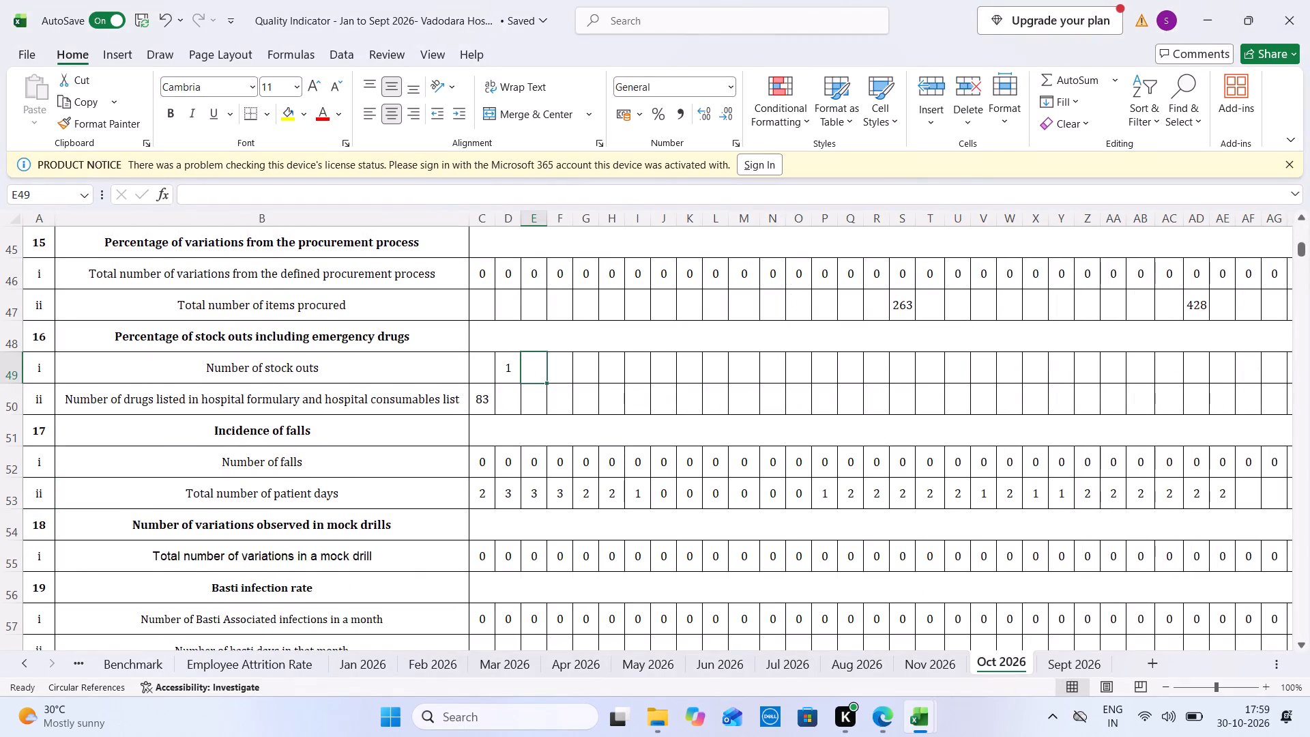
left_click(478, 308)
key("Up")
key("Up")
key("Up")
key("Up")
key("Up")
key("Up")
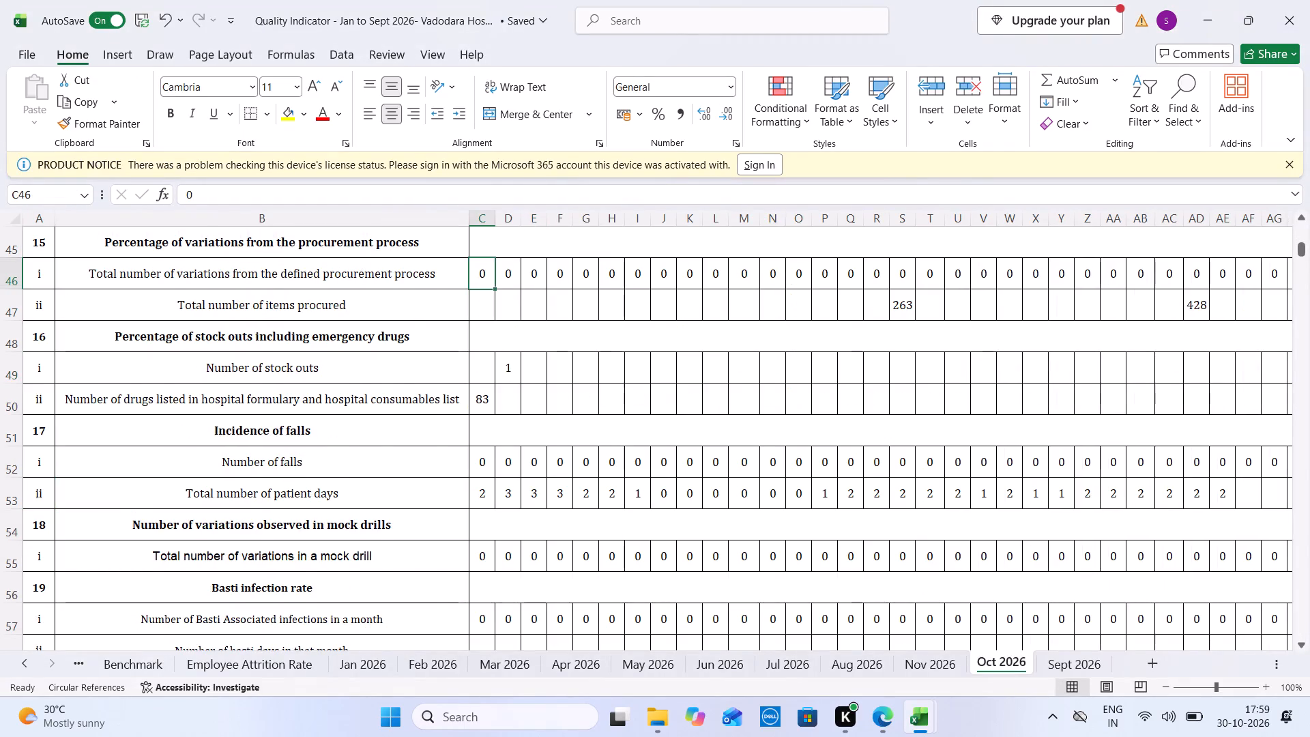
key("Left")
key("Left")
key("Up")
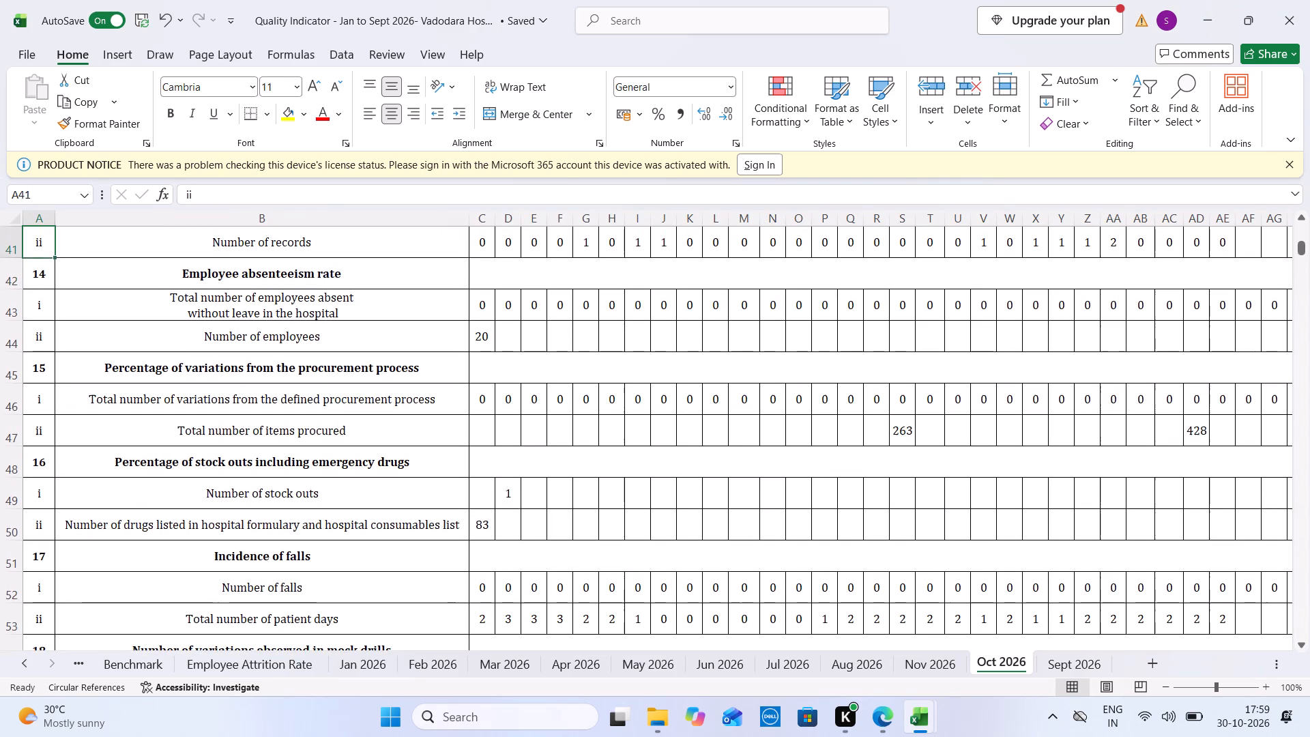
key("Down")
key("Down")
key("Down")
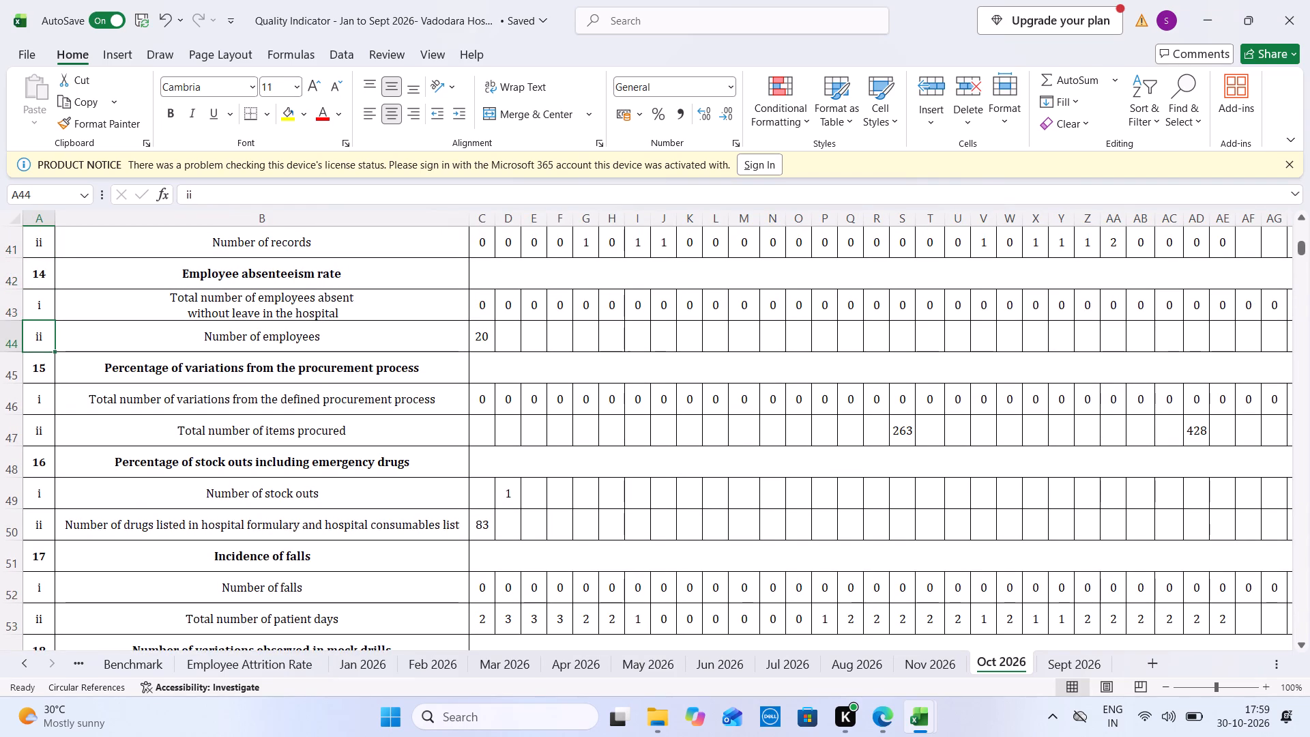
left_click(493, 343)
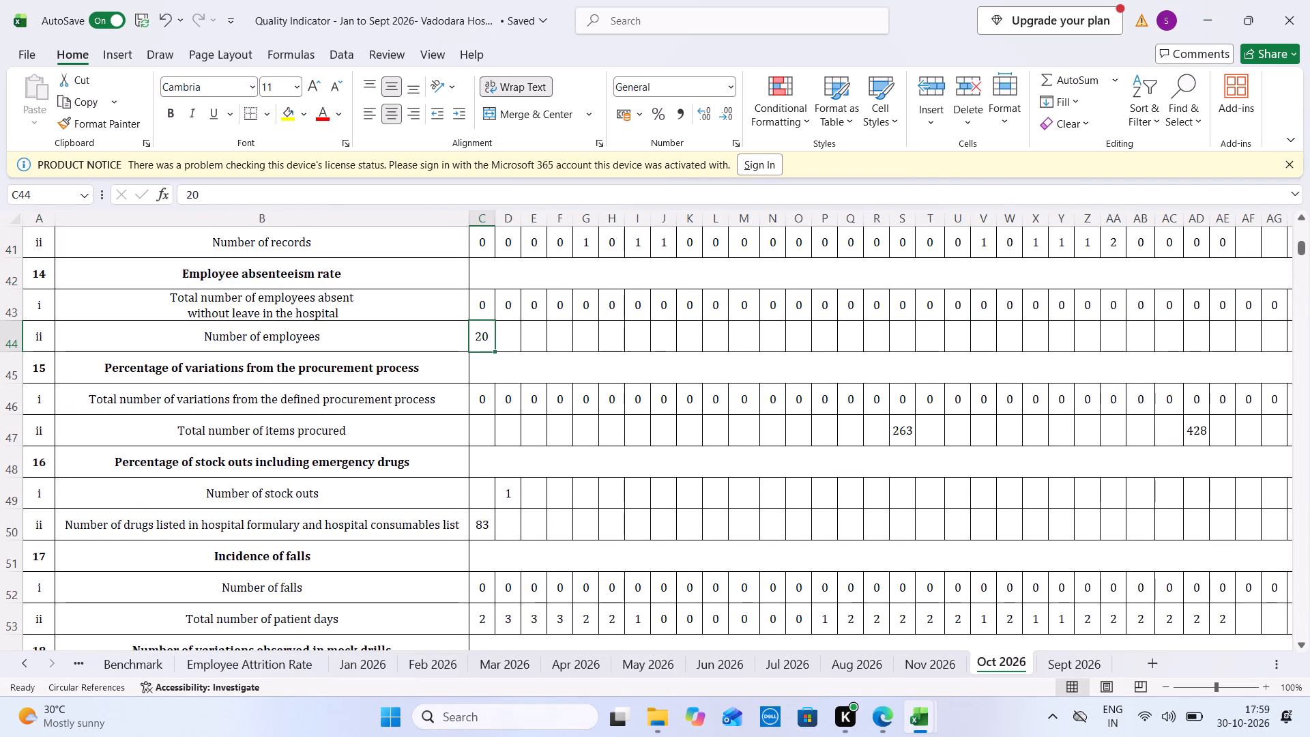
type("18")
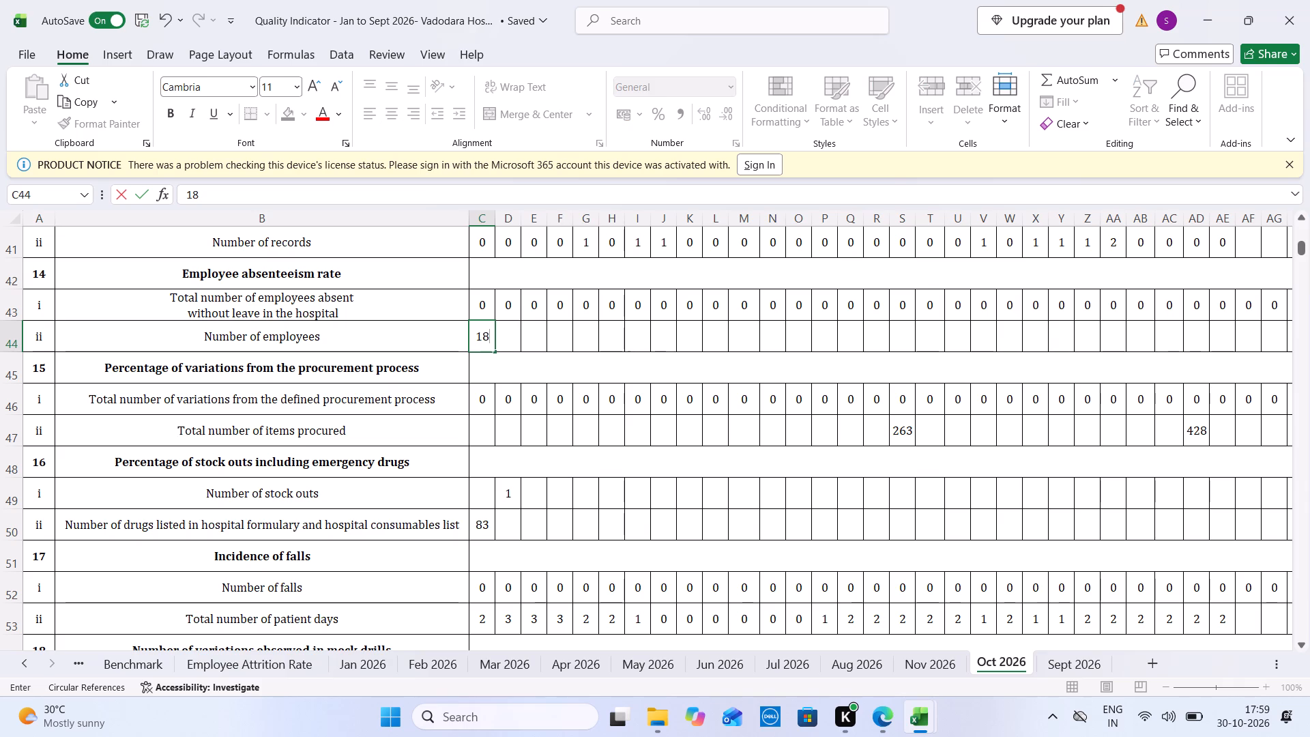
key("Right")
key("Right")
key("Right")
key("Right")
key("Right")
key("Right")
key("Tab")
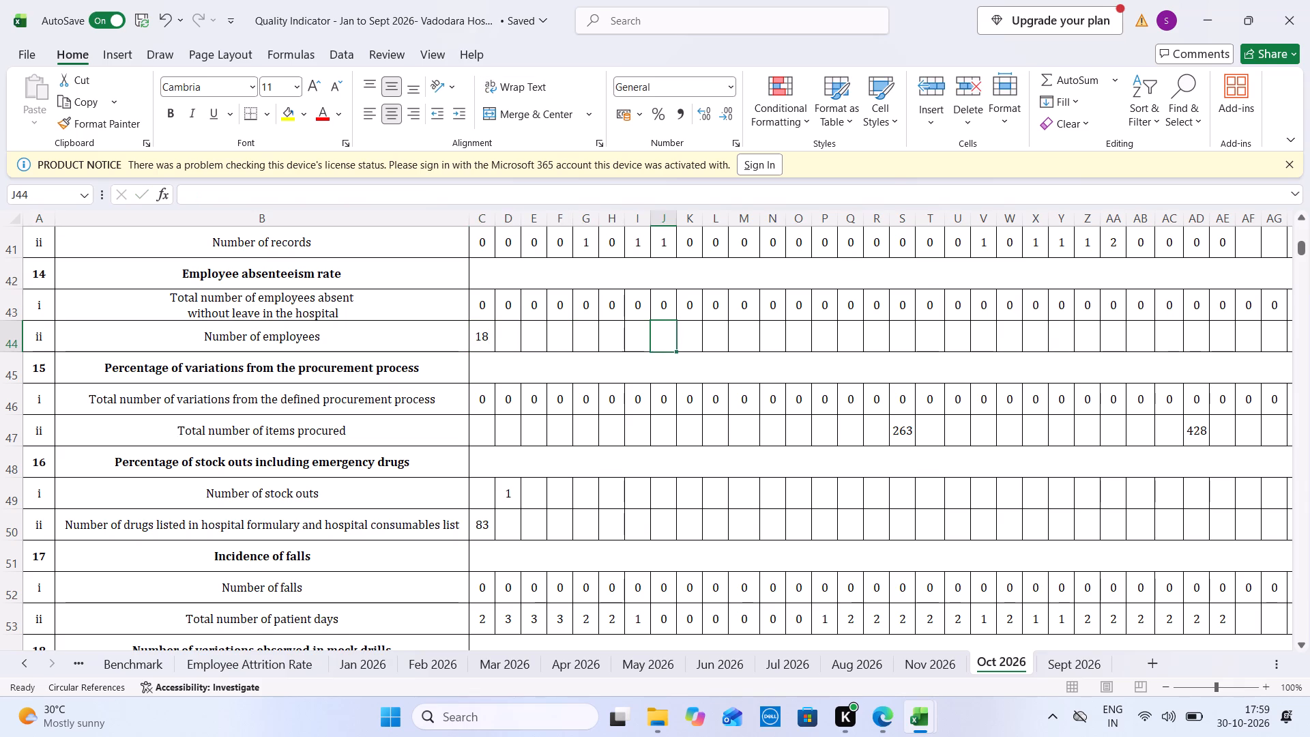
Check October joiners in the attrition report and staff list, and enter 1 for Number of employees in cell K44 of Oct 2026.
key("ctrl+Tab")
key("Down")
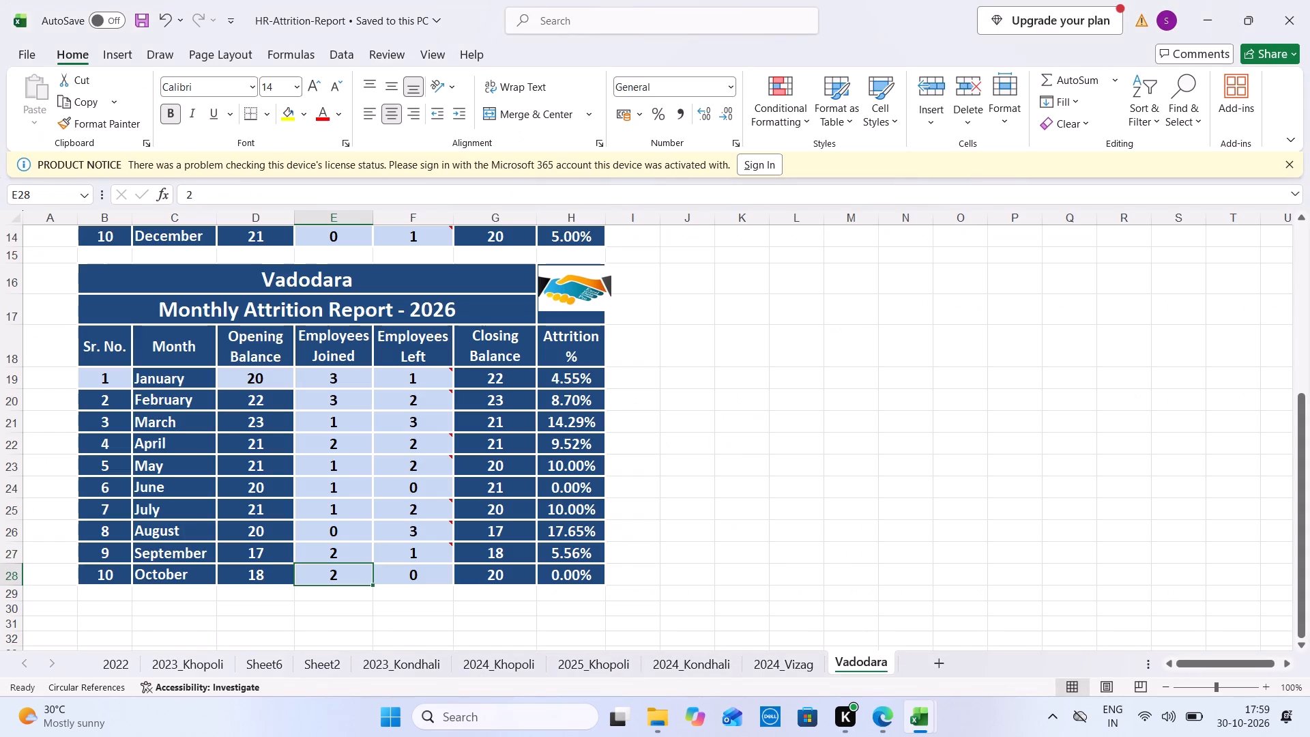
left_click(445, 555)
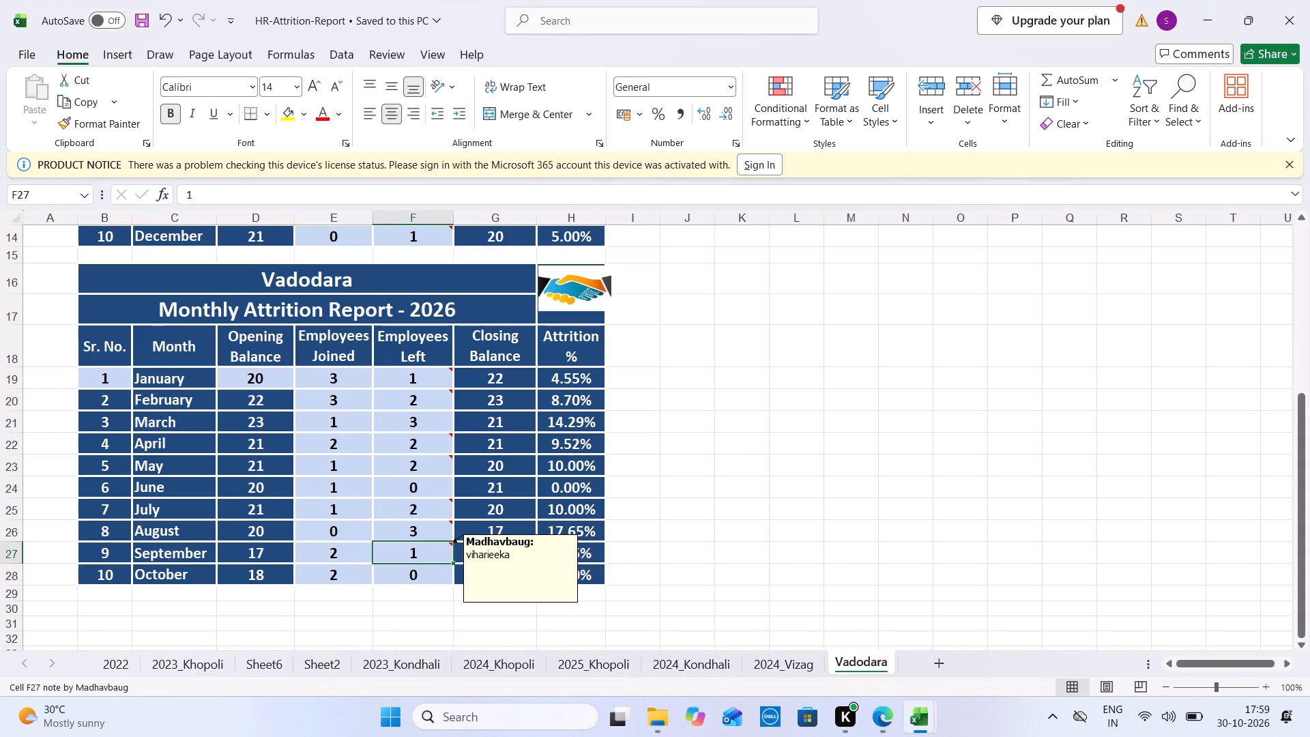
left_click(1309, 0)
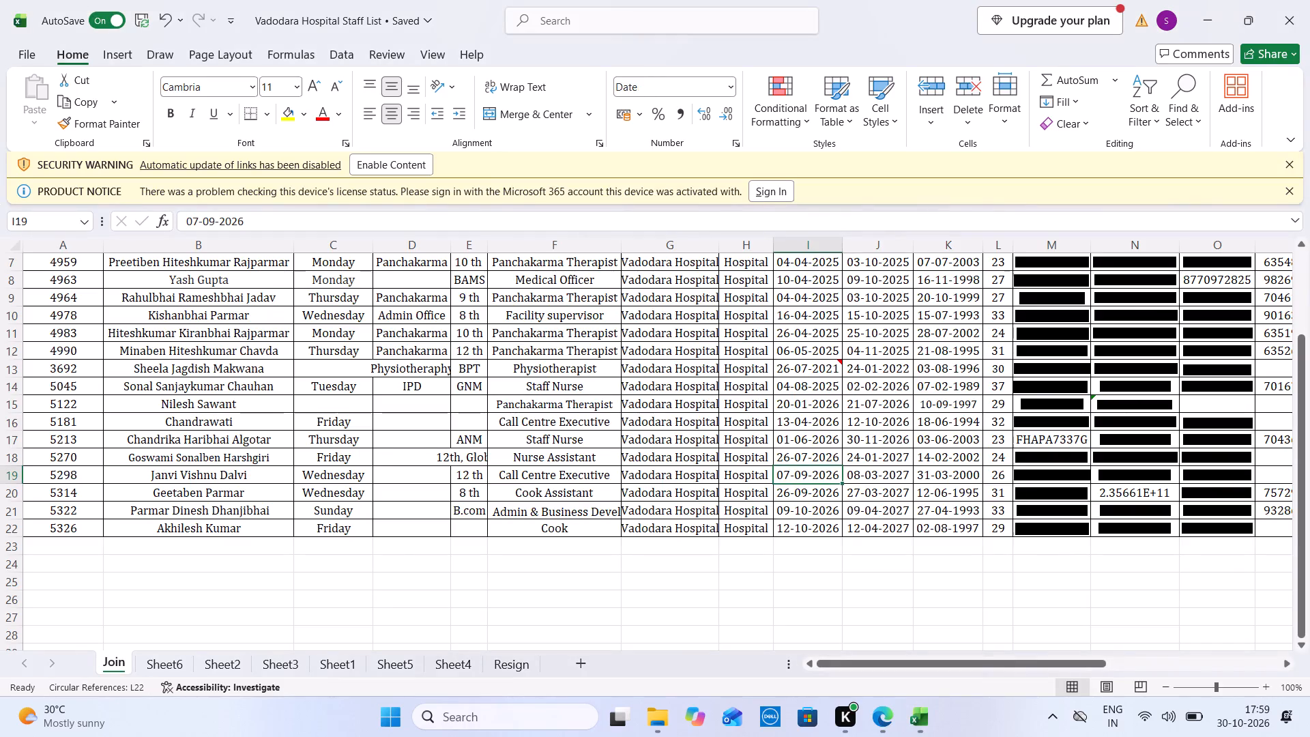
key("ctrl+Tab")
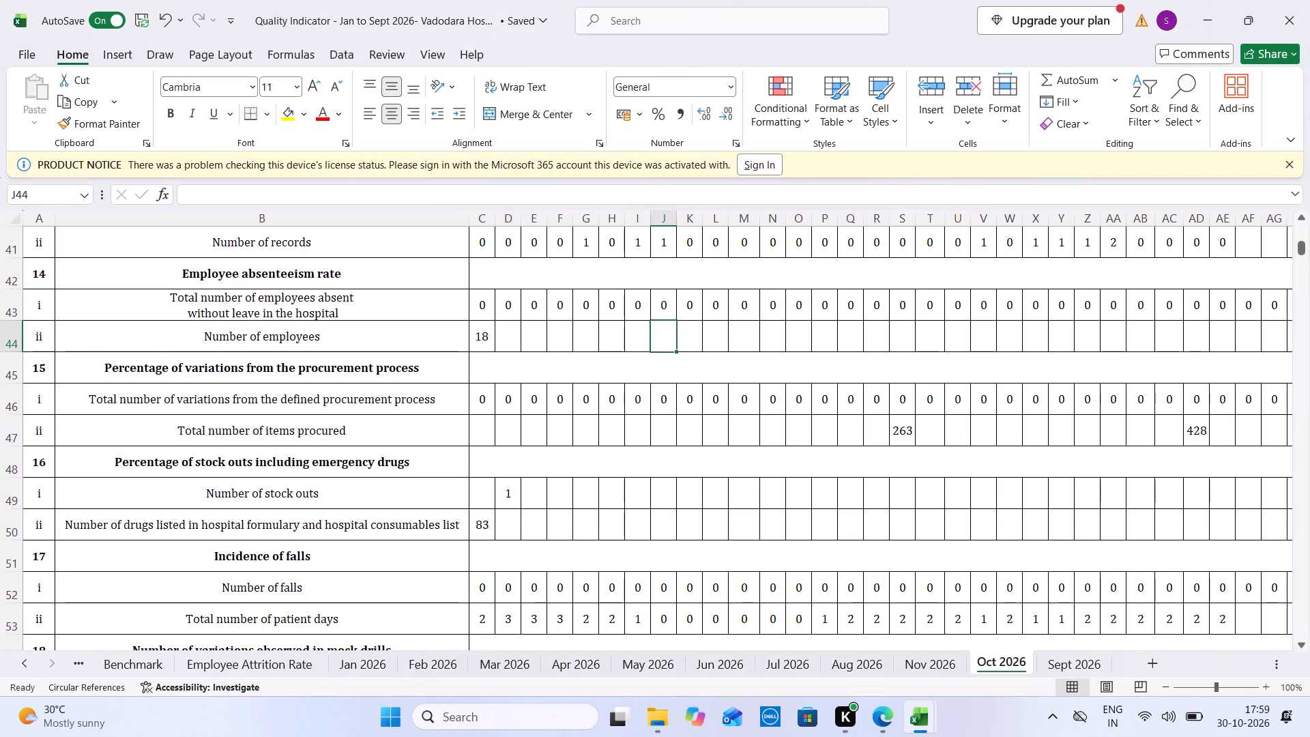
left_click_drag(493, 310, 751, 306)
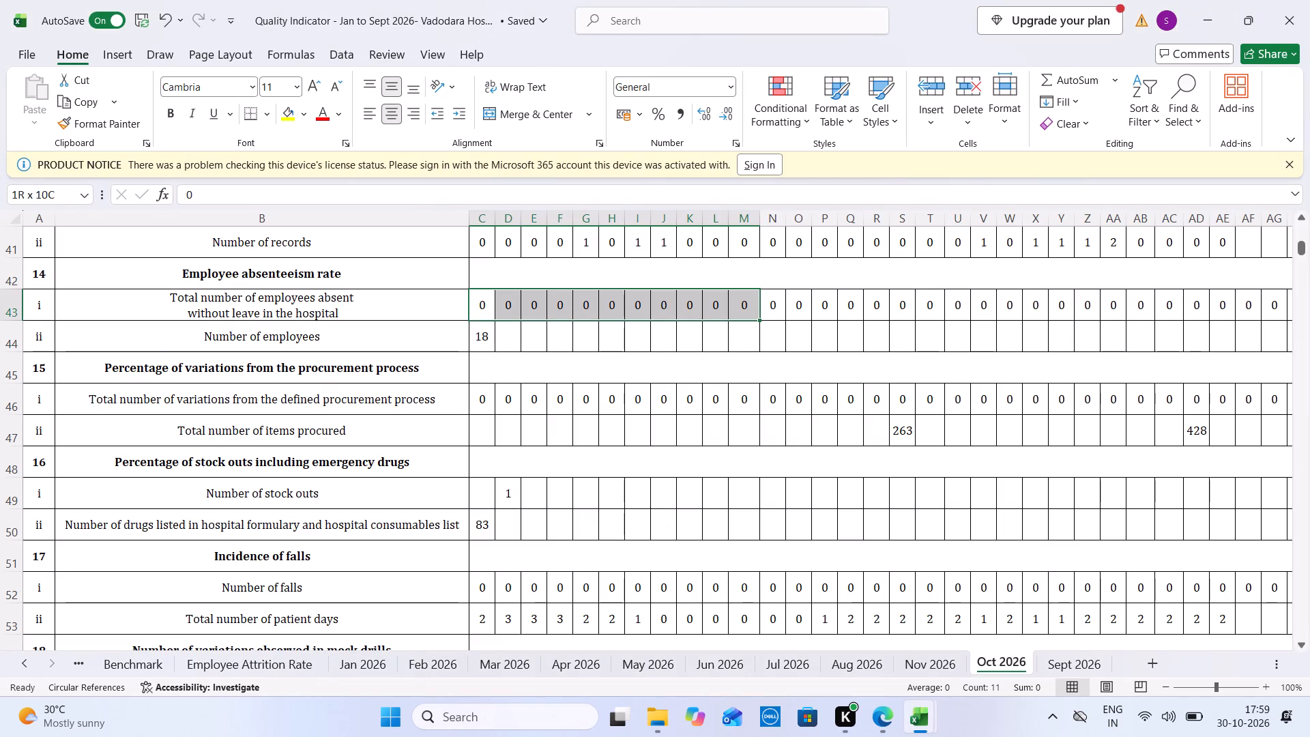
left_click_drag(751, 306, 688, 307)
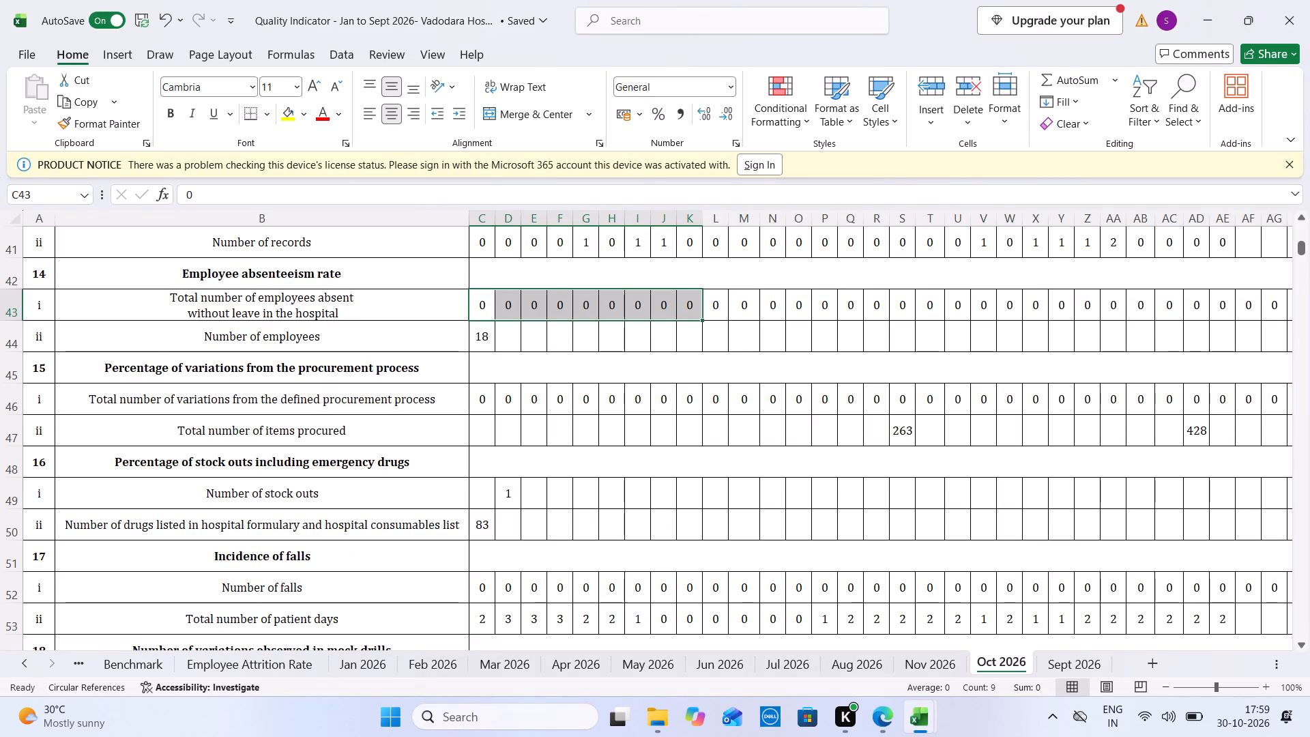
left_click(679, 345)
key("1")
key("Right")
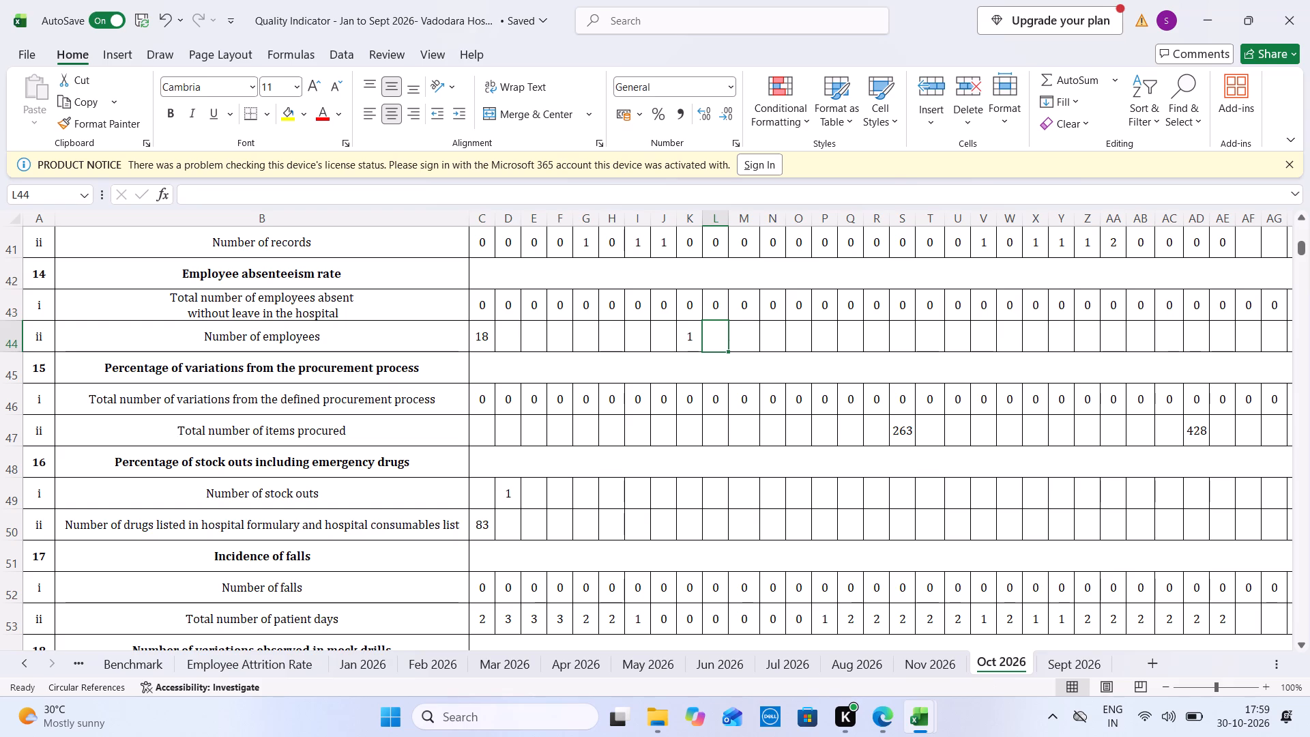
Enter 1 for Number of employees under Employee absenteeism rate in cell N44 of the Oct 2026 sheet.
key("Right")
key("Right")
key("1")
key("Right")
Check the October total and rate for Number of employees at the end of row 44.
key("Right")
key("Right")
key("Right")
key("Right")
key("Right")
key("Right")
key("Right")
key("Right")
key("Right")
key("Right")
key("Right")
key("Right")
key("Right")
key("Right")
key("Right")
key("Right")
key("Right")
key("Right")
key("Right")
key("Right")
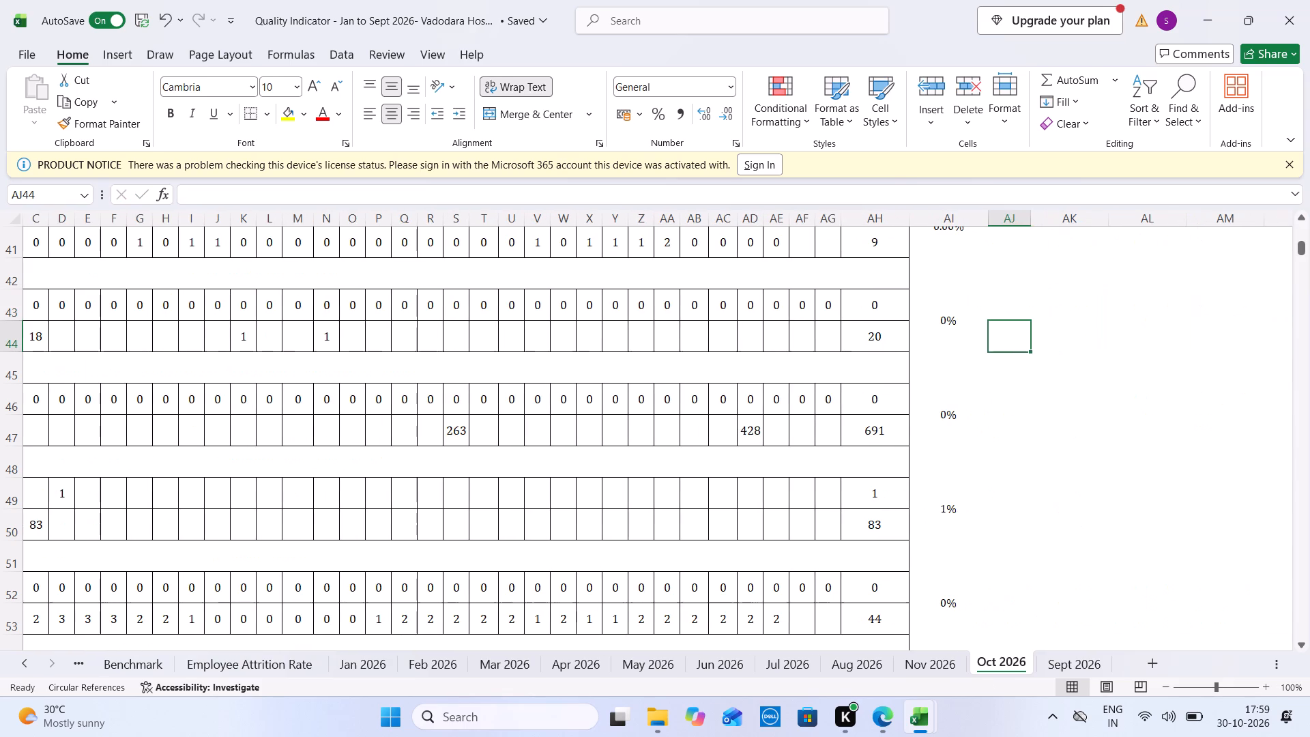
key("Left")
key("Left")
key("Left")
key("Left")
key("Left")
key("Left")
key("Left")
key("Left")
key("Left")
key("Left")
key("Left")
key("Left")
key("Left")
key("Left")
key("Left")
key("Left")
key("Left")
key("Left")
key("Left")
key("Left")
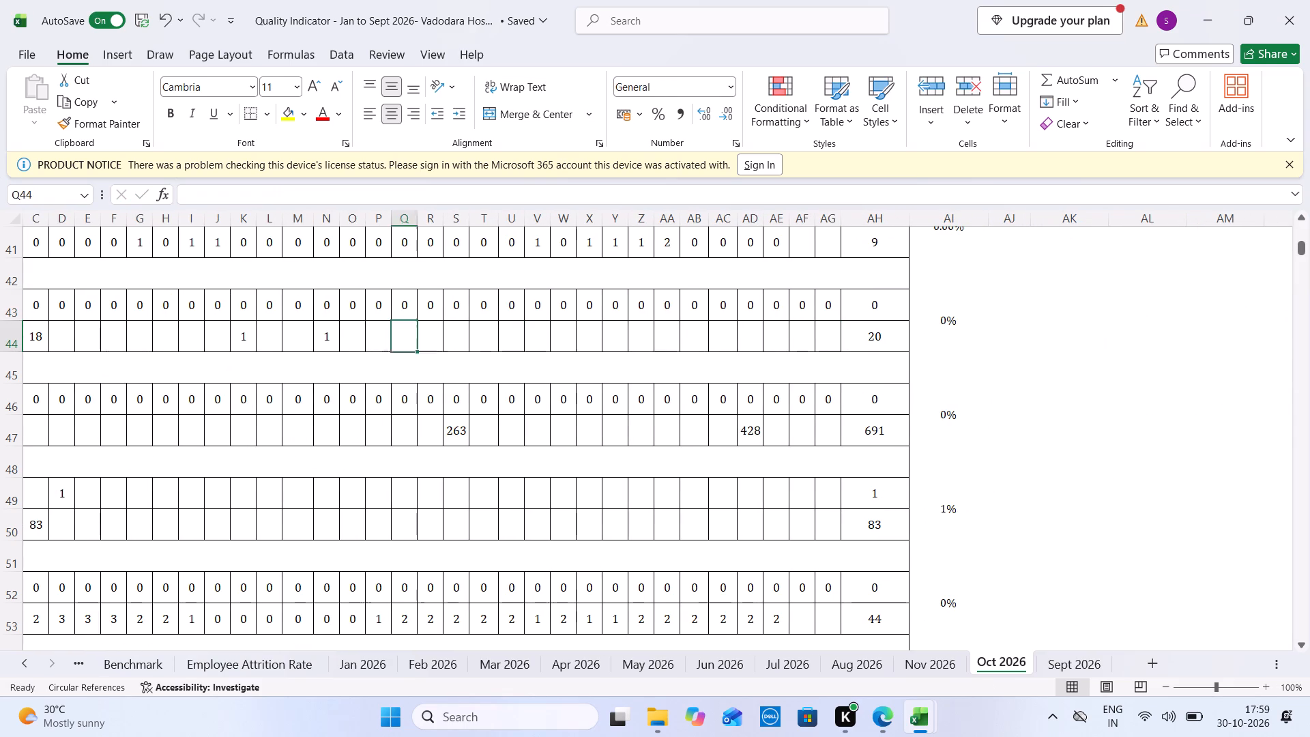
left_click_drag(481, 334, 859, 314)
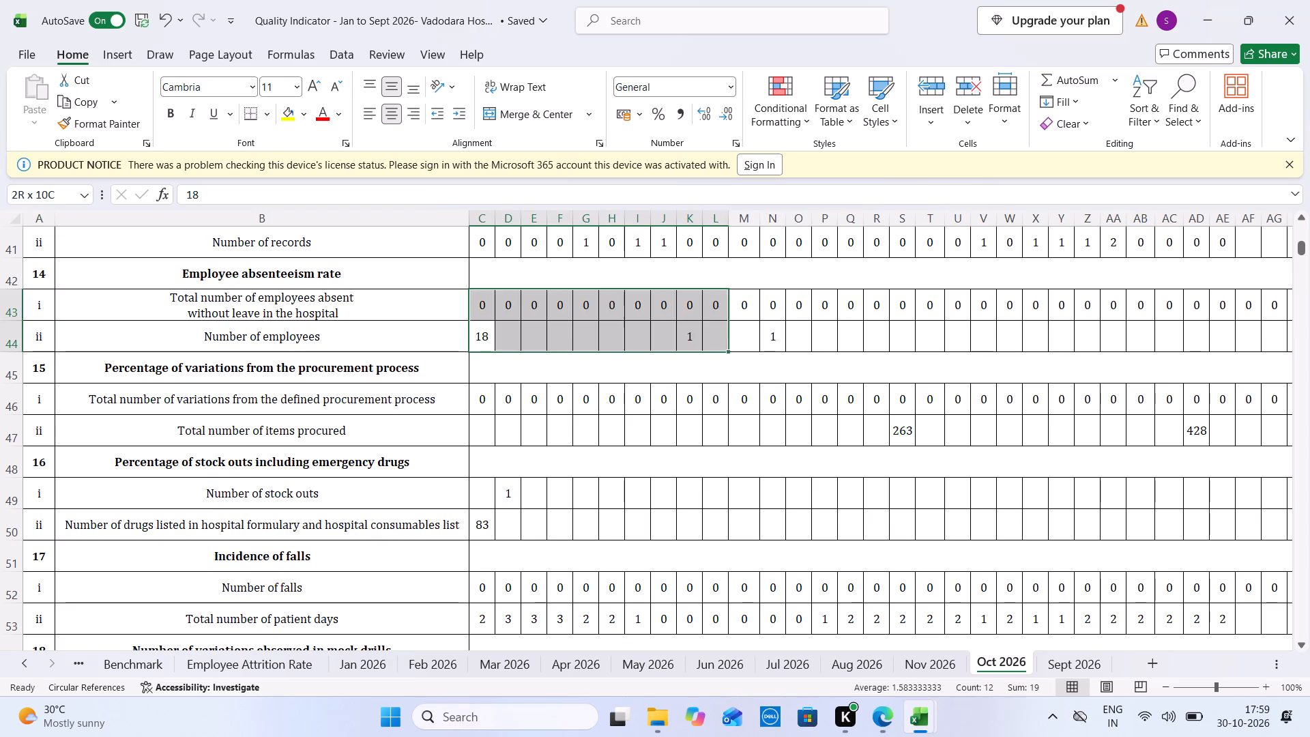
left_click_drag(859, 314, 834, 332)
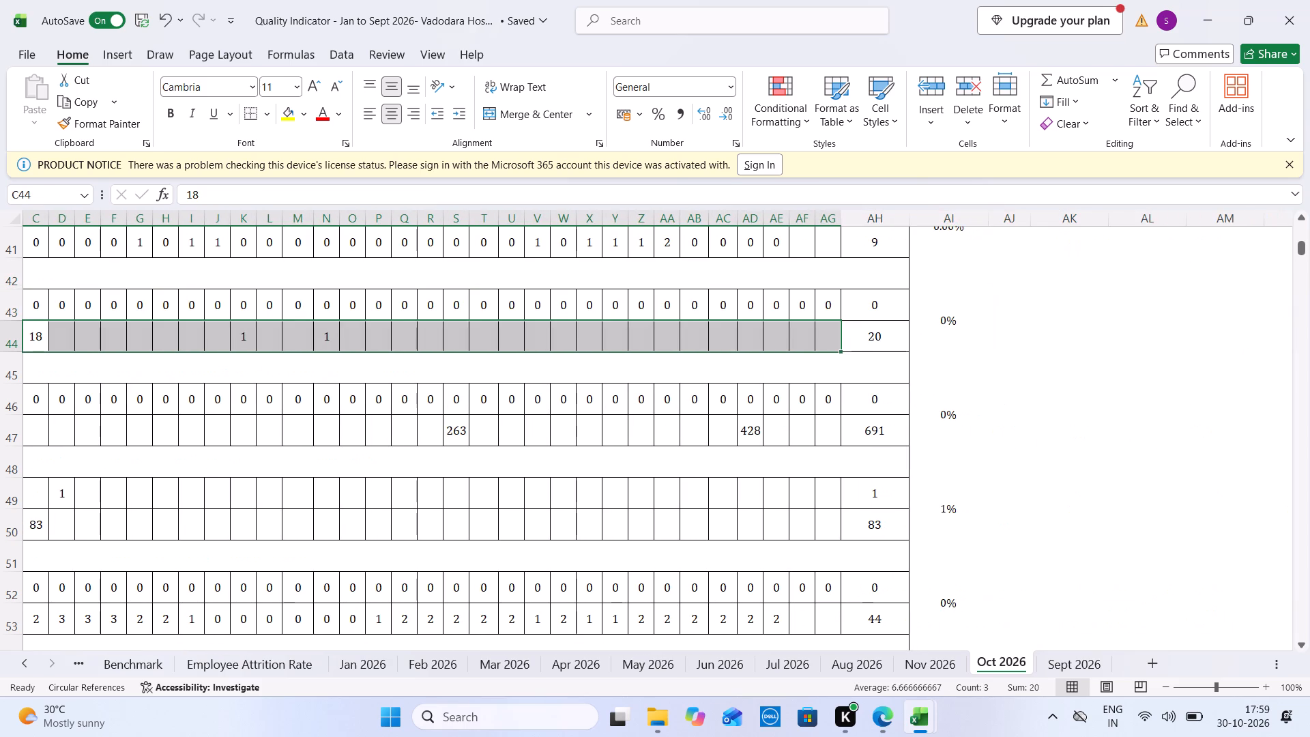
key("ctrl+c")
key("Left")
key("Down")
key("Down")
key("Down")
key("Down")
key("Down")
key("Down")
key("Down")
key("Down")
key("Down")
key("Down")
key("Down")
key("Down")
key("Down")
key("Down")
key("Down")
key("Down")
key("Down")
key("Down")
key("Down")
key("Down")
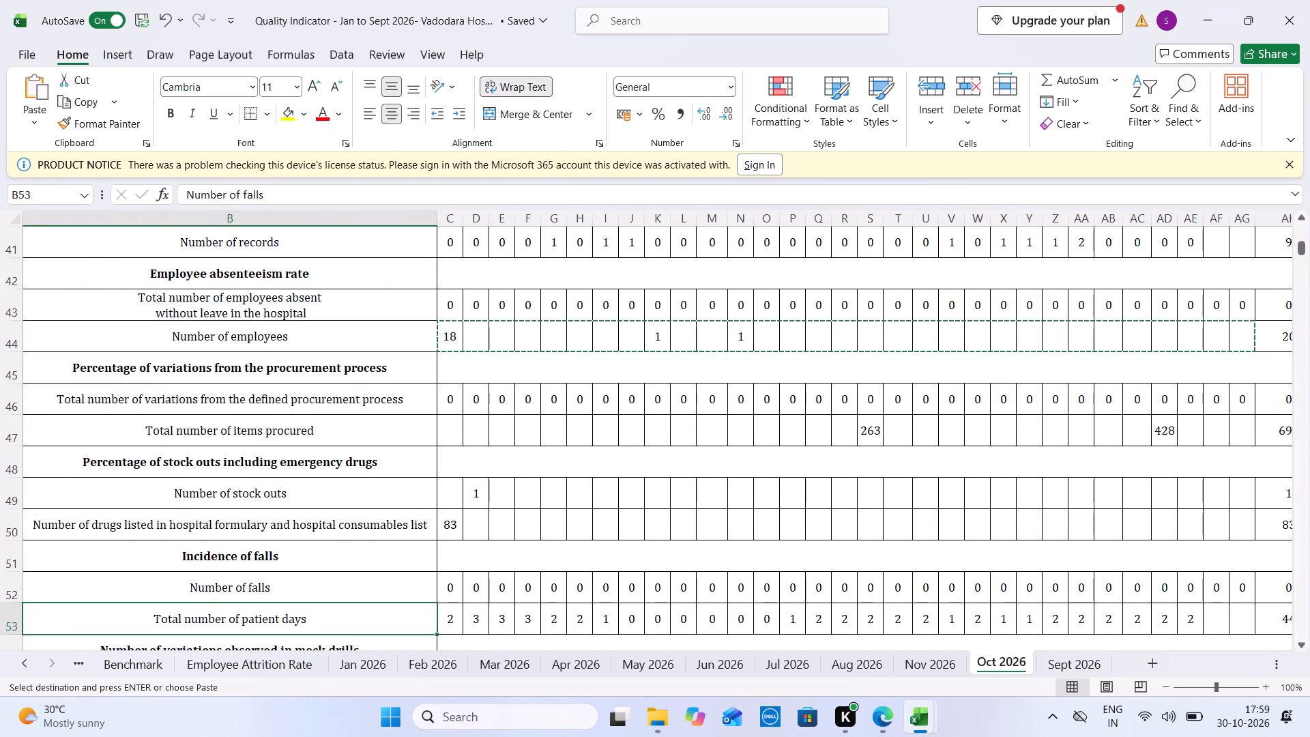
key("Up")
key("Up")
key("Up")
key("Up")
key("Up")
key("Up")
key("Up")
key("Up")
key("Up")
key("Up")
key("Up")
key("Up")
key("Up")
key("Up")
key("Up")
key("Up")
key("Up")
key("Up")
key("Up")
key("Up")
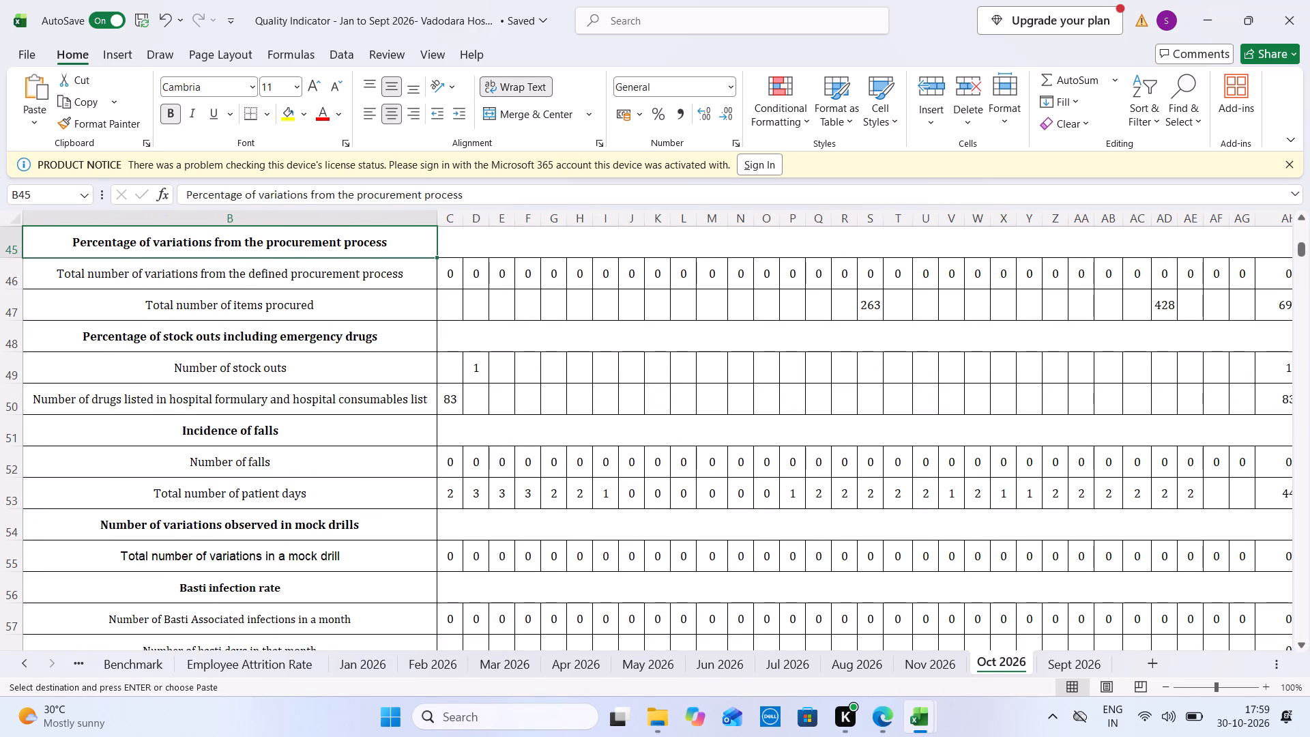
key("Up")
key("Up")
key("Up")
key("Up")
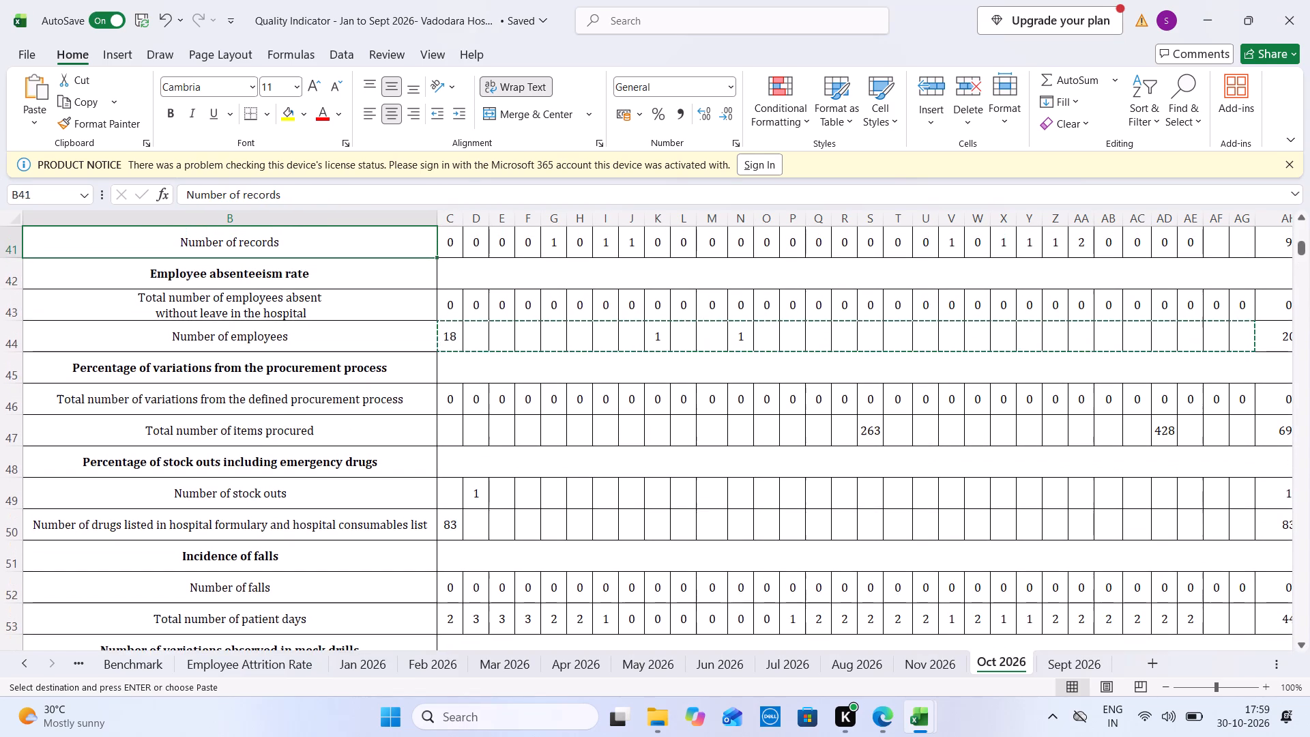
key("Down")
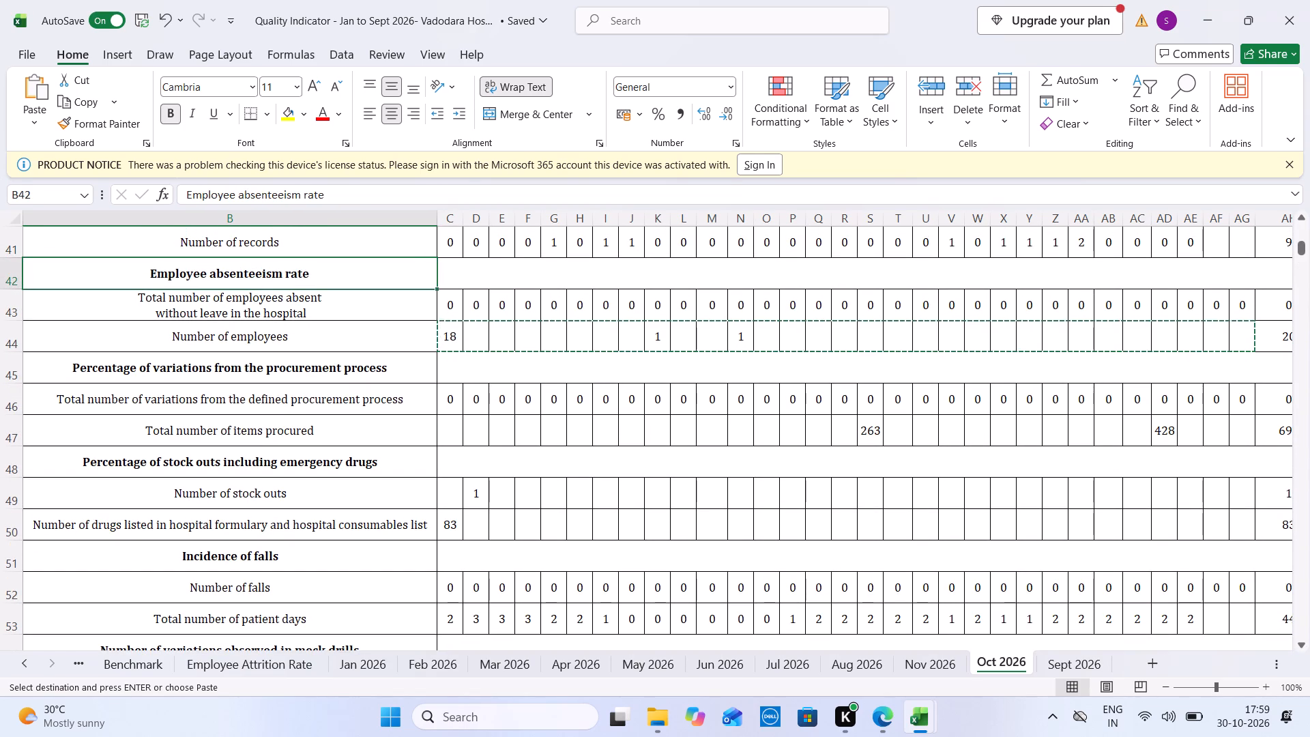
Set Total number of employees absent without leave in the hospital to 1 in cell C43 of Oct 2026.
left_click(456, 313)
key("1")
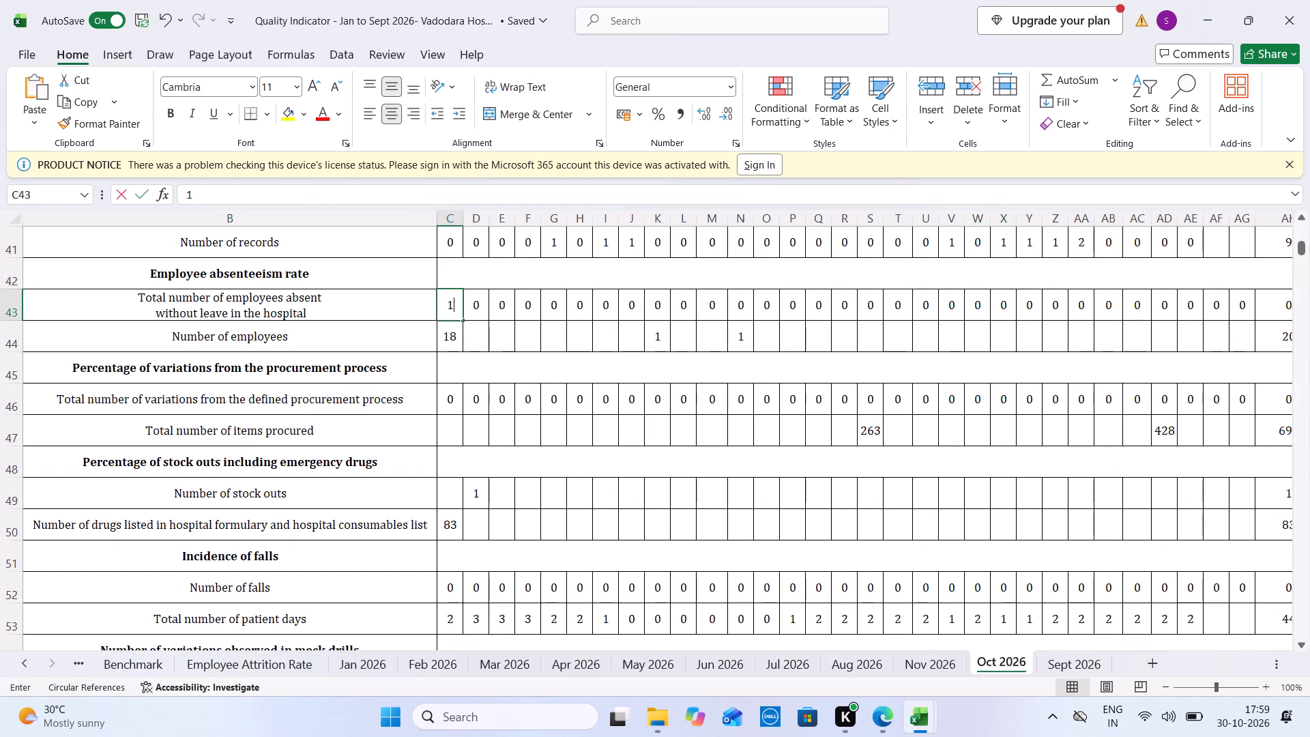
key("Right")
Copy the absenteeism Number of employees values C44:AG44 into the Employee attrition rate row 29 starting at C29, and save the workbook.
left_click_drag(454, 324, 675, 321)
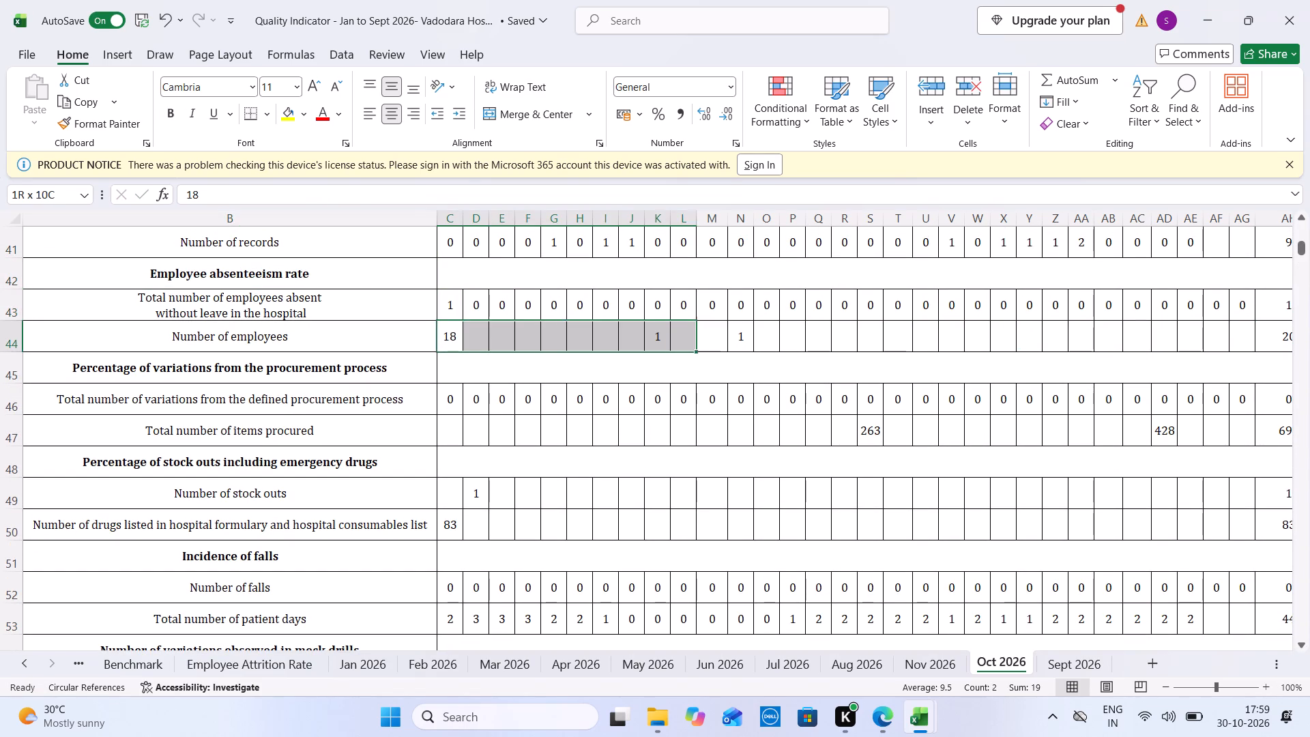
left_click_drag(675, 321, 1234, 330)
key("ctrl+c")
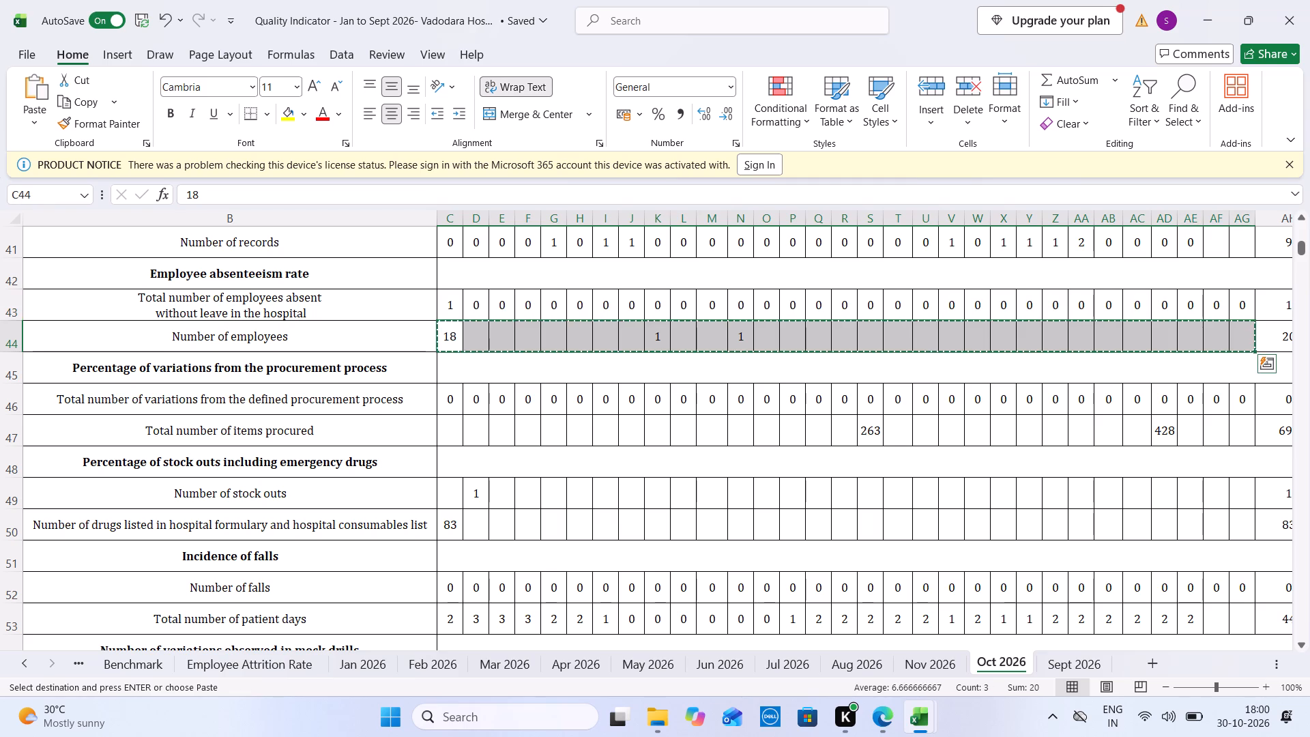
key("Left")
key("Up")
key("Up")
key("Up")
key("Up")
key("Up")
key("Up")
key("Up")
key("Up")
key("Up")
key("Up")
key("Up")
key("Up")
key("Up")
key("Up")
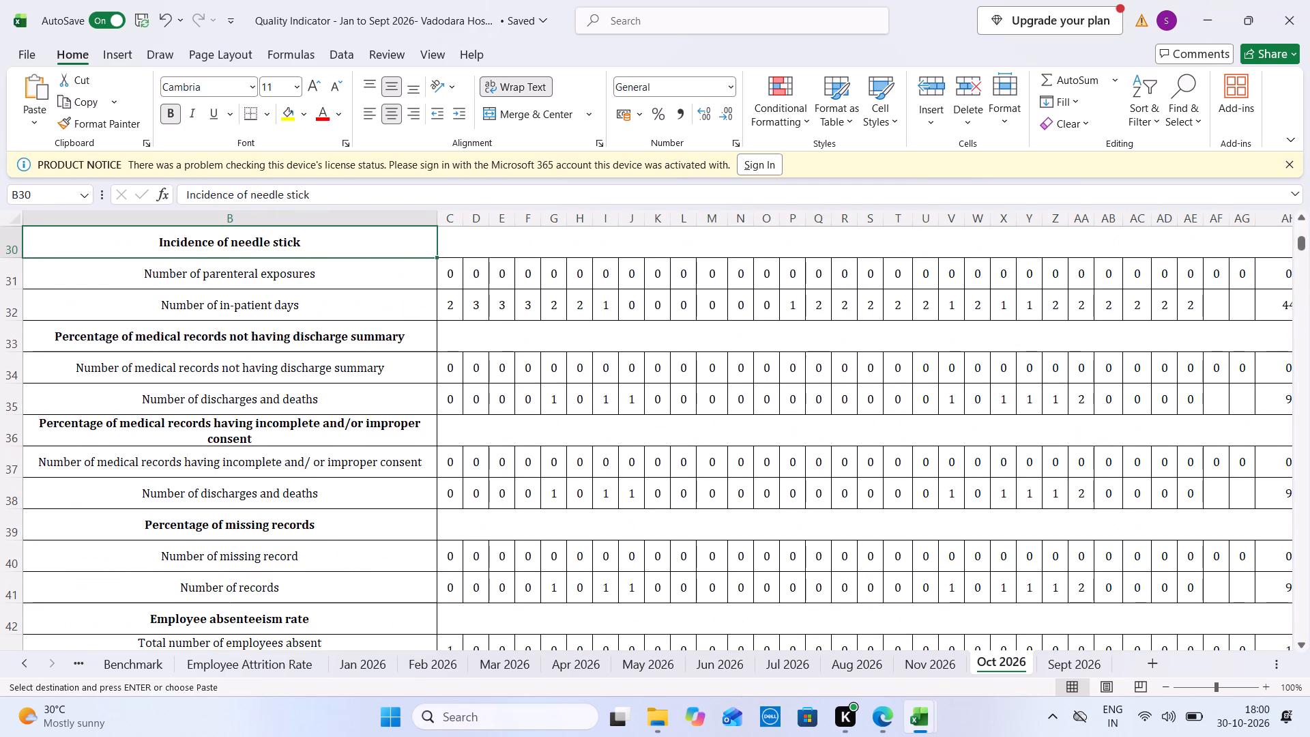
key("Up")
key("Up")
key("Up")
key("Up")
key("Down")
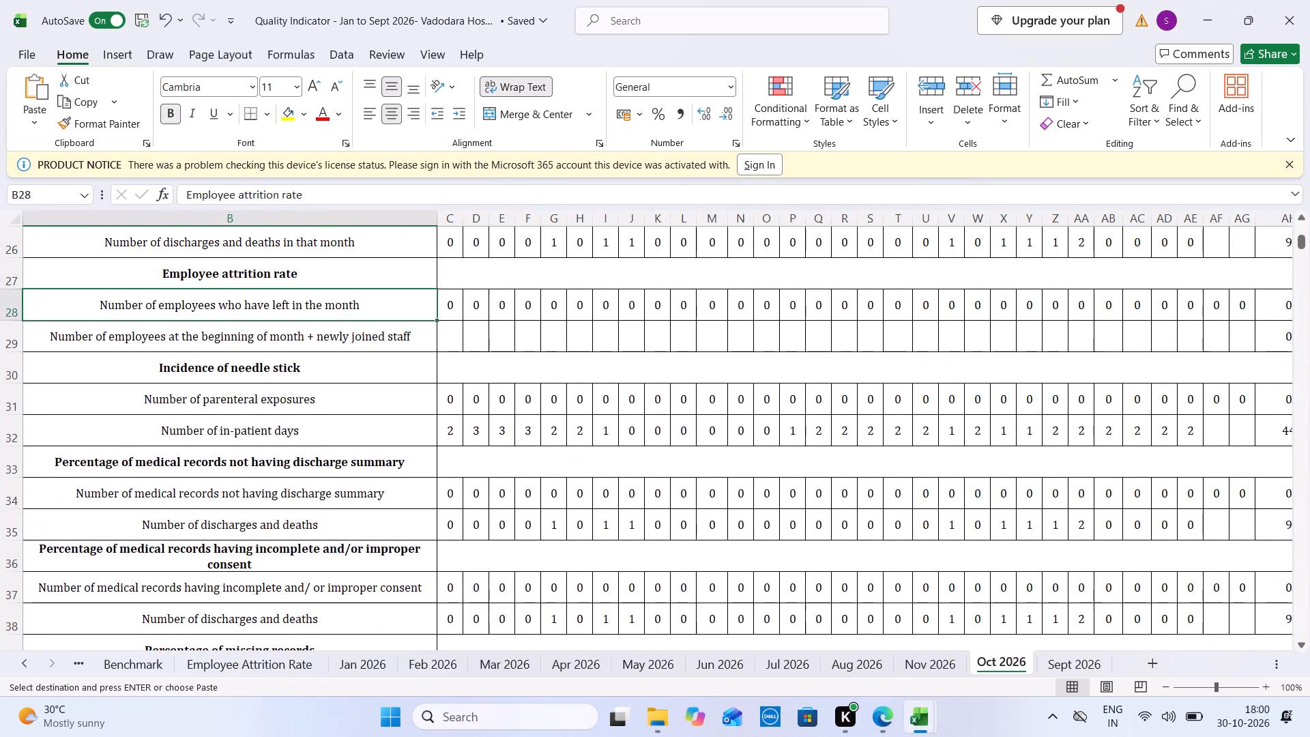
key("Down")
key("Down")
key("Right")
key("ctrl+v")
key("ctrl+s")
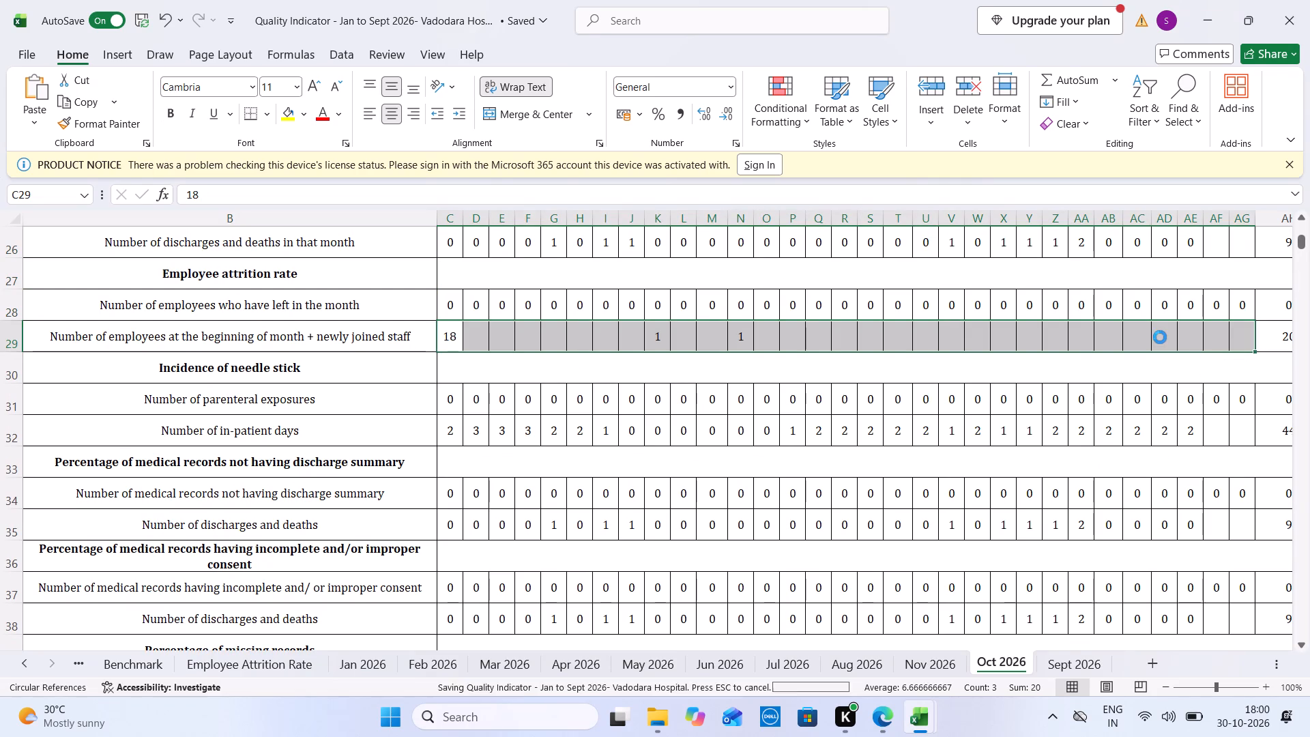
Hide rows 3 to 14 of Oct 2026, from the care plan indicator through the urinary catheter days.
key("Up")
key("Up")
key("Up")
key("Up")
key("Up")
key("Up")
key("Up")
key("Up")
key("Up")
key("Up")
key("Up")
key("Up")
key("Up")
key("Up")
key("Up")
key("Up")
key("Up")
key("Up")
key("Up")
key("Up")
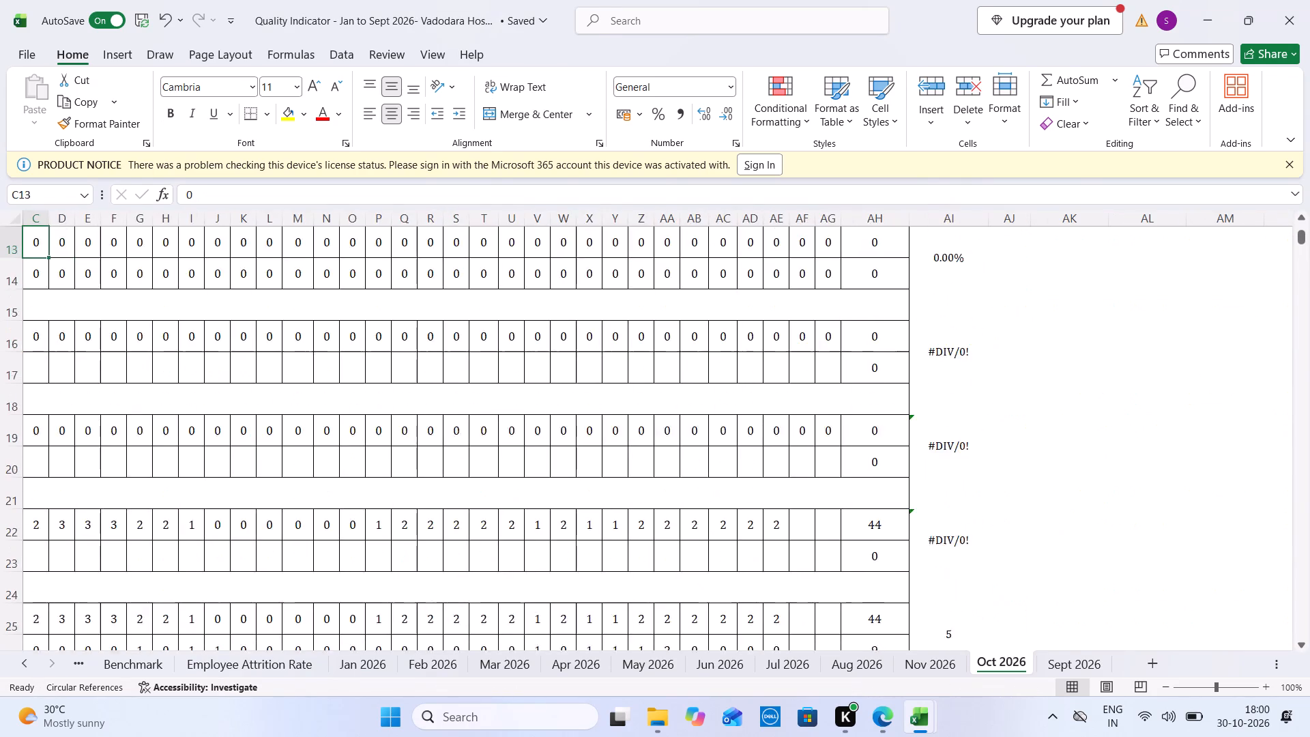
key("Left")
key("Up")
key("Up")
key("Up")
key("Up")
key("Up")
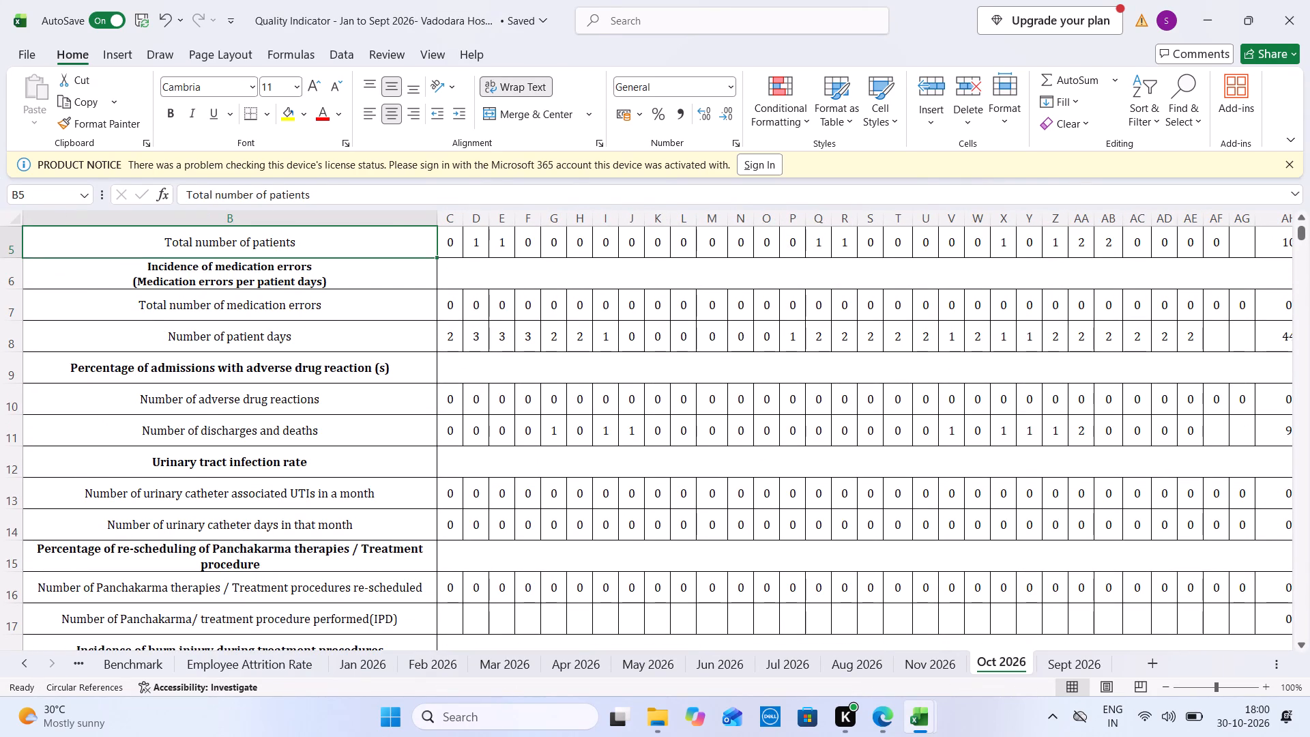
left_click_drag(4, 526, 153, 153)
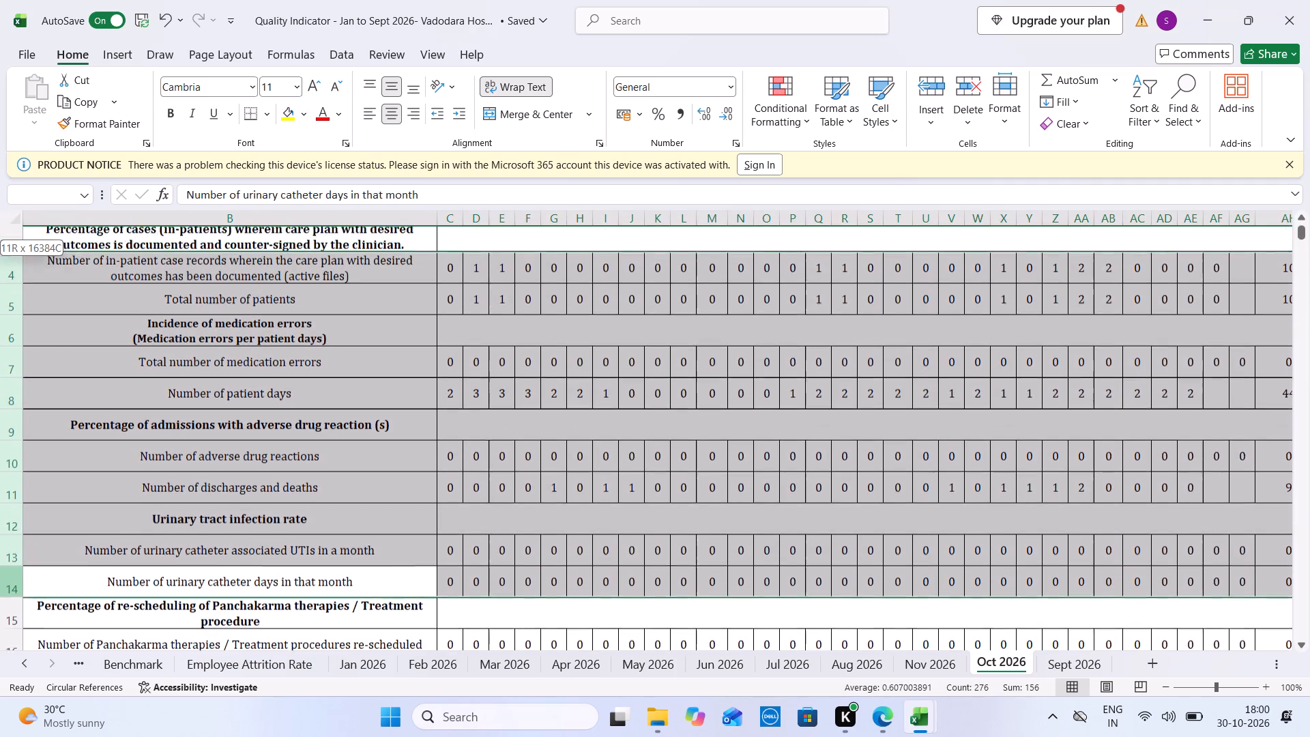
left_click_drag(153, 153, 229, 320)
right_click(229, 320)
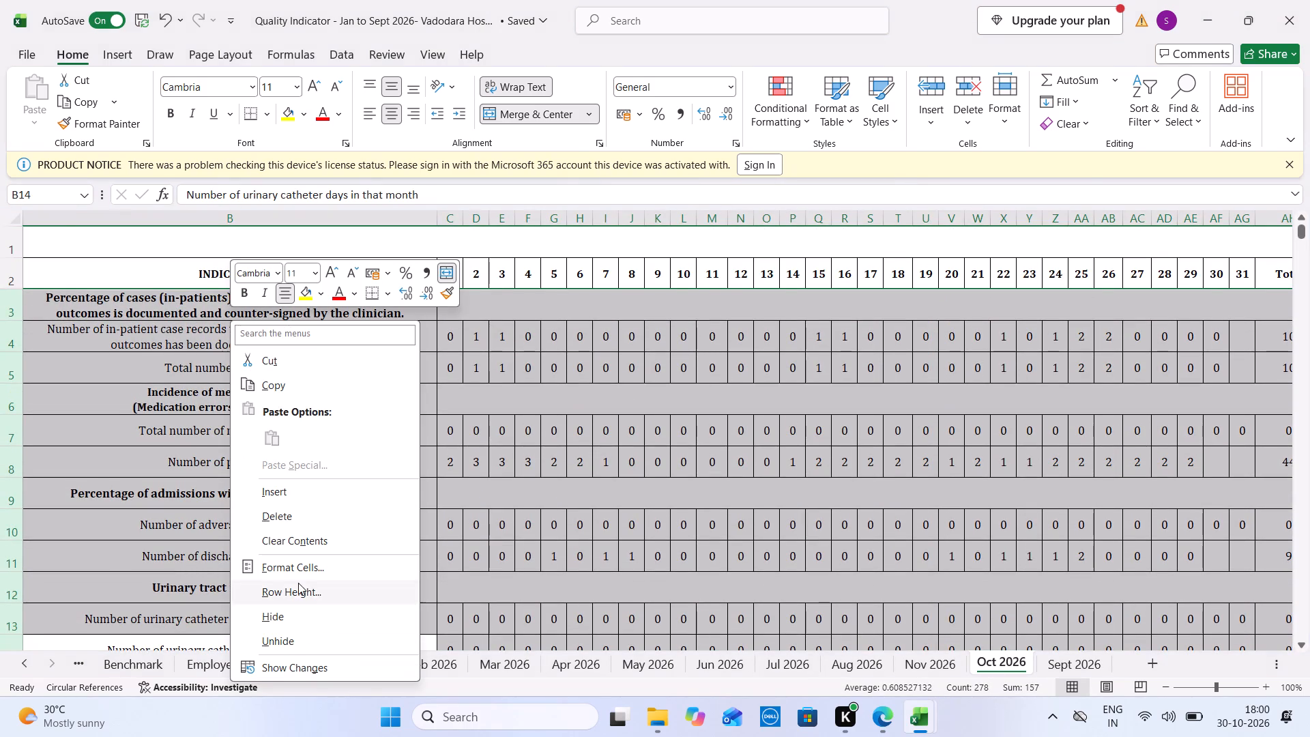
left_click(312, 609)
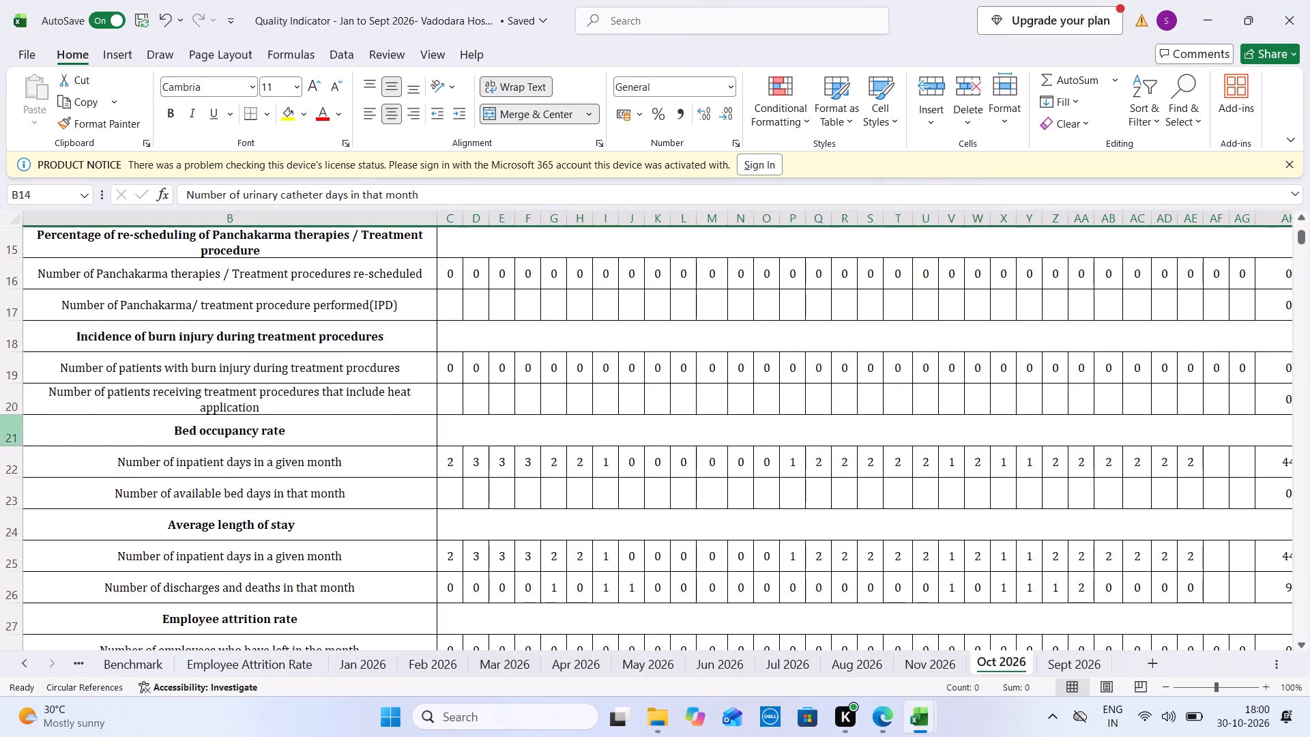
Hide rows 21 to 55, from Bed occupancy rate through the mock drill variations, leaving the treatment procedure and Basti infection rows.
left_click_drag(13, 429, 7, 732)
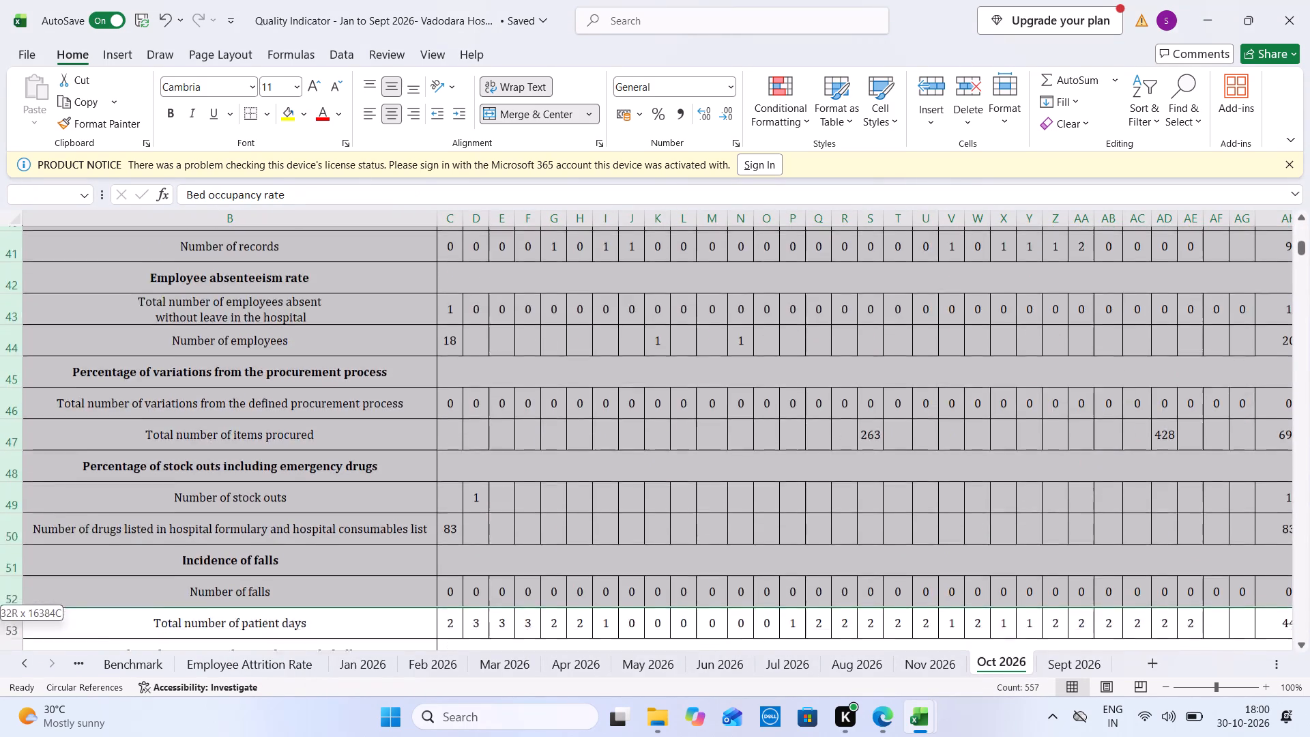
left_click_drag(7, 732, 249, 528)
right_click(249, 528)
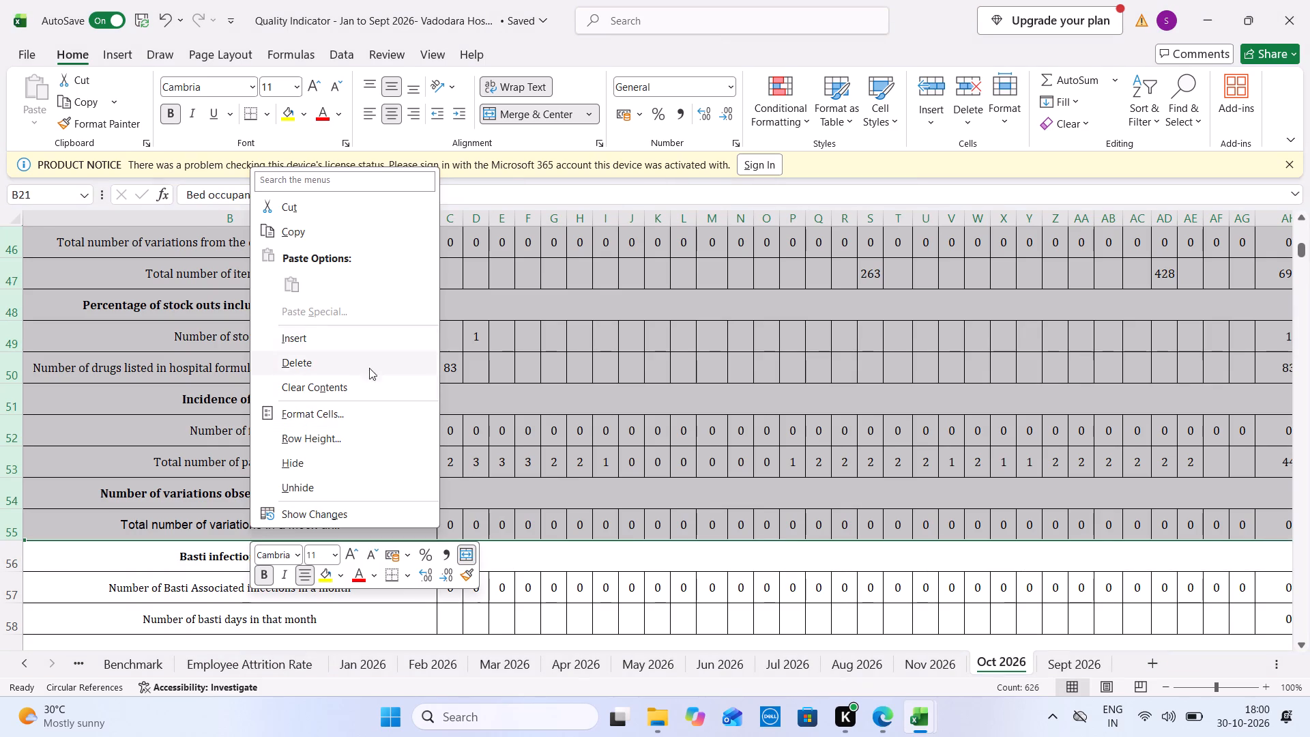
left_click(345, 459)
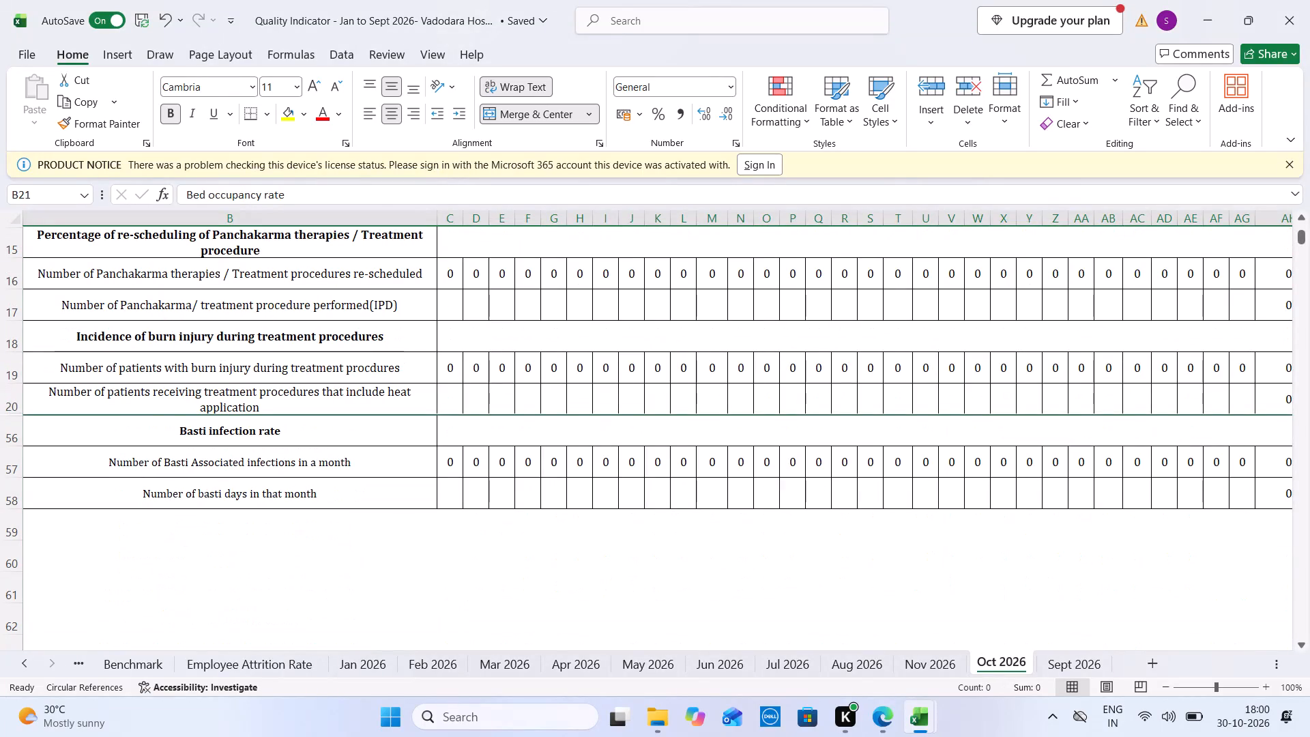
left_click(427, 410)
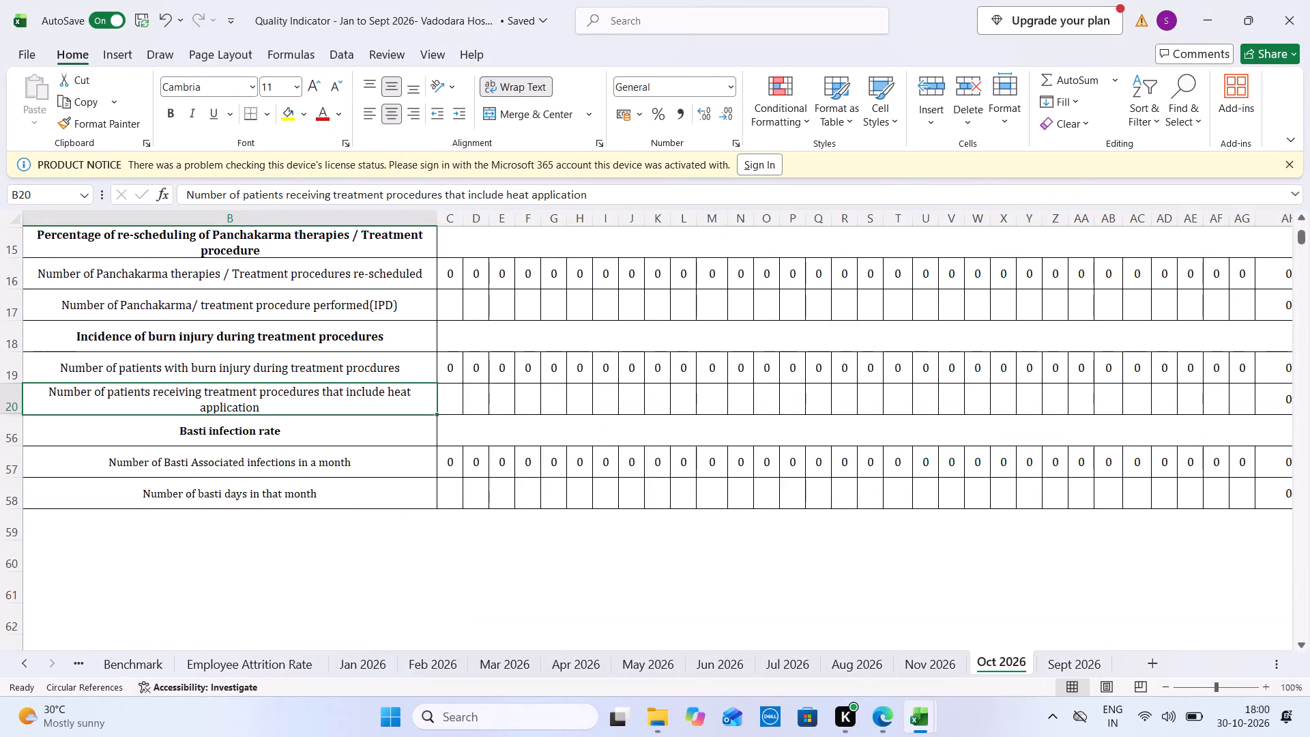
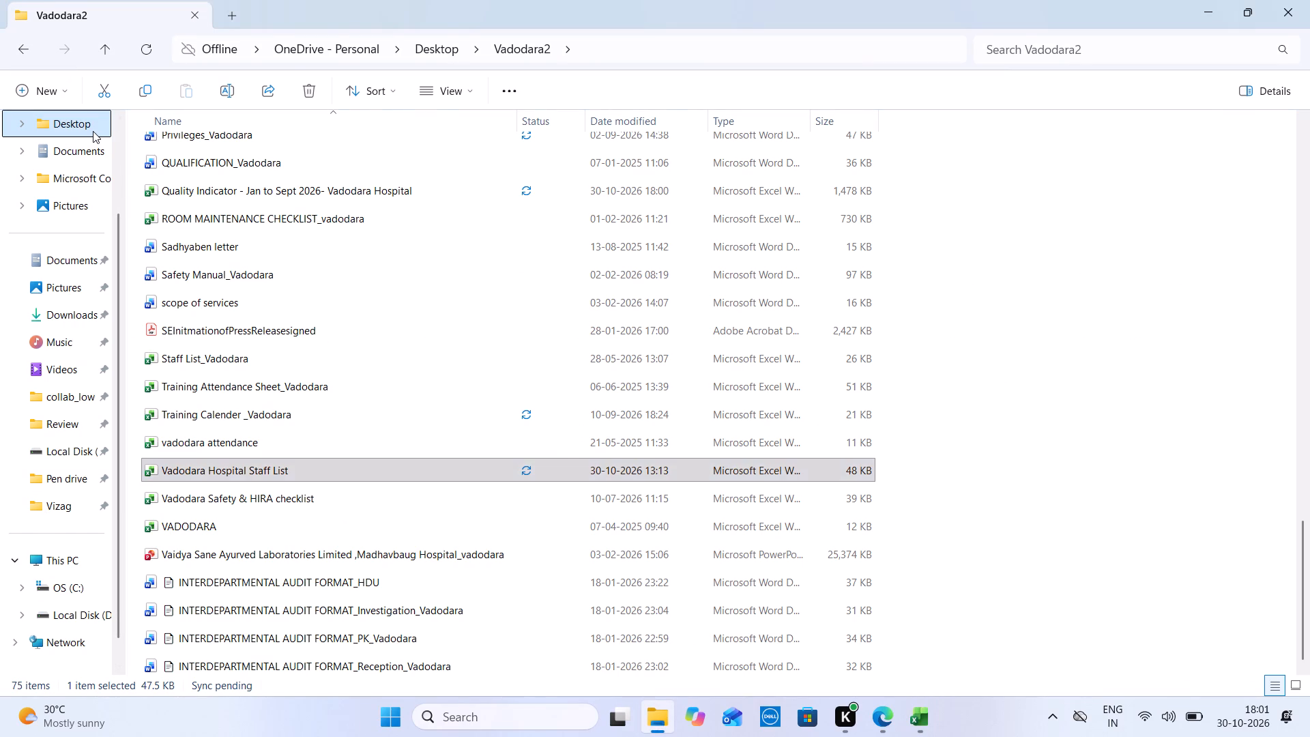
Open the Vadodara2 folder from the Desktop folder.
left_click_drag(1309, 218, 1284, 459)
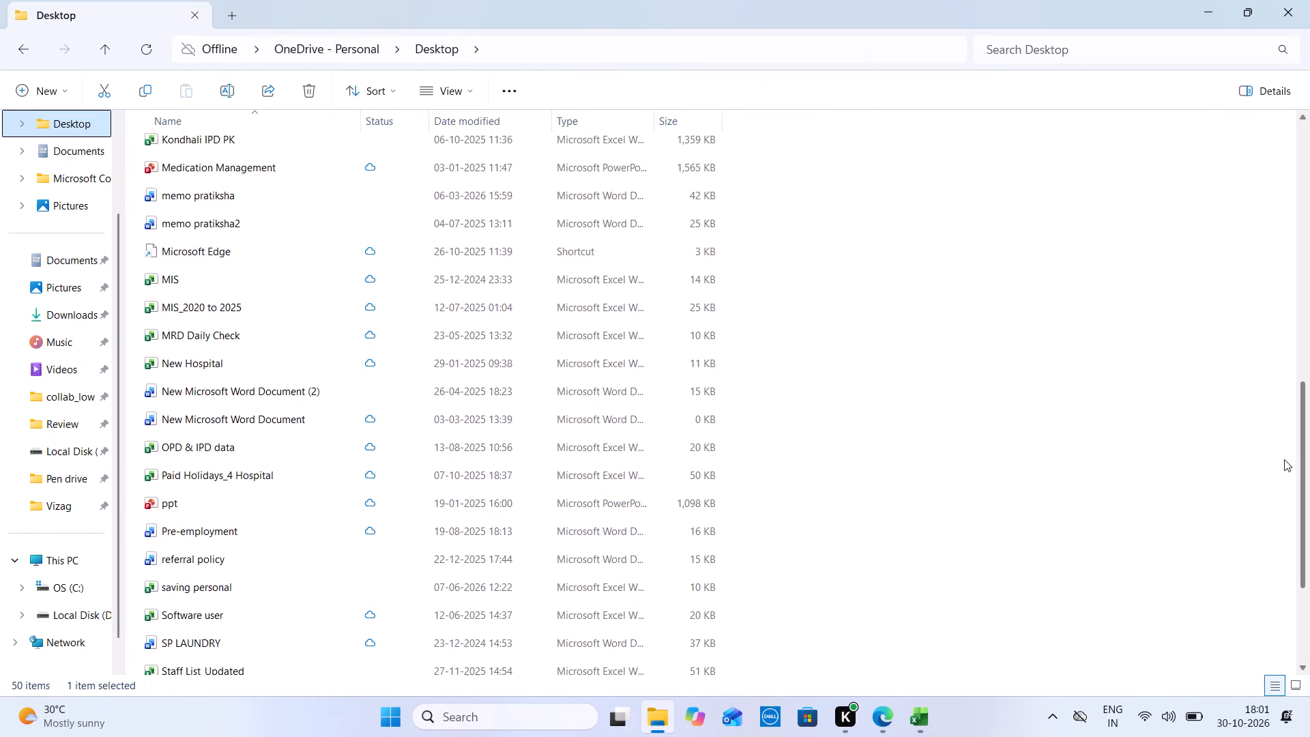
left_click_drag(1284, 459, 1296, 372)
left_click(1308, 182)
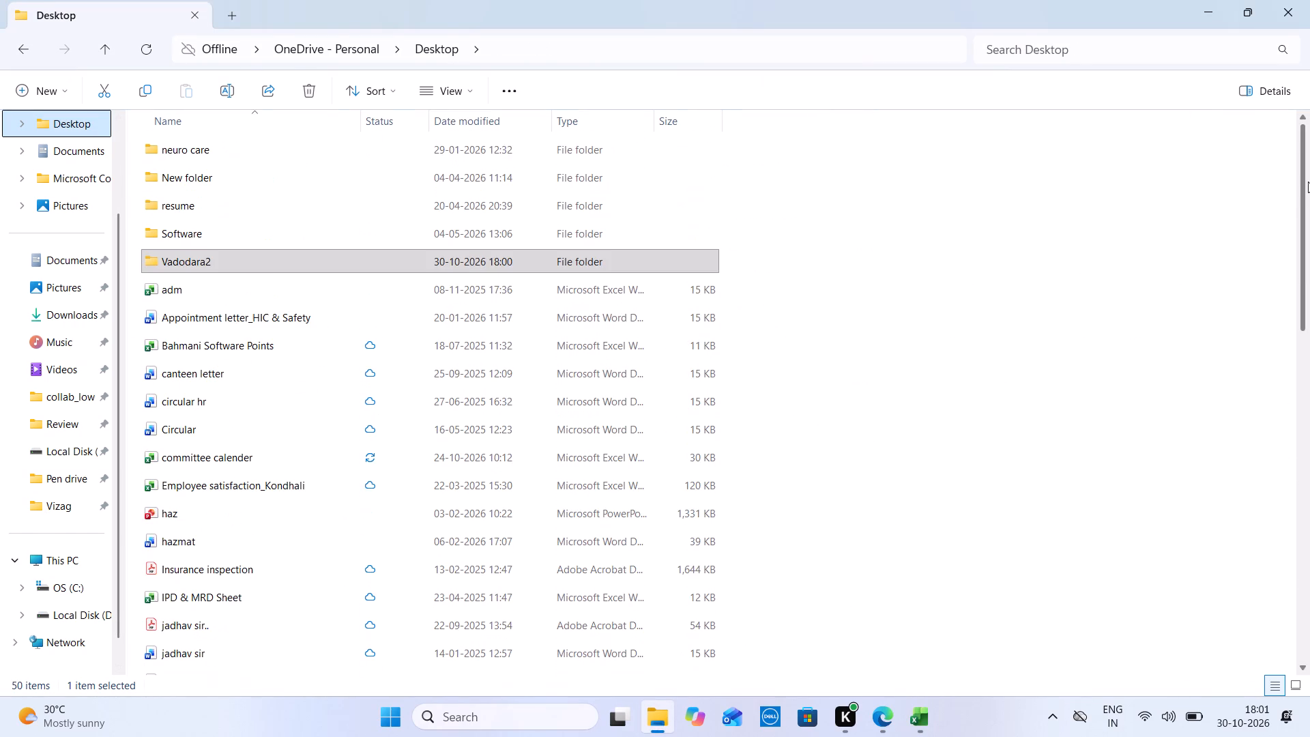
double_click(484, 268)
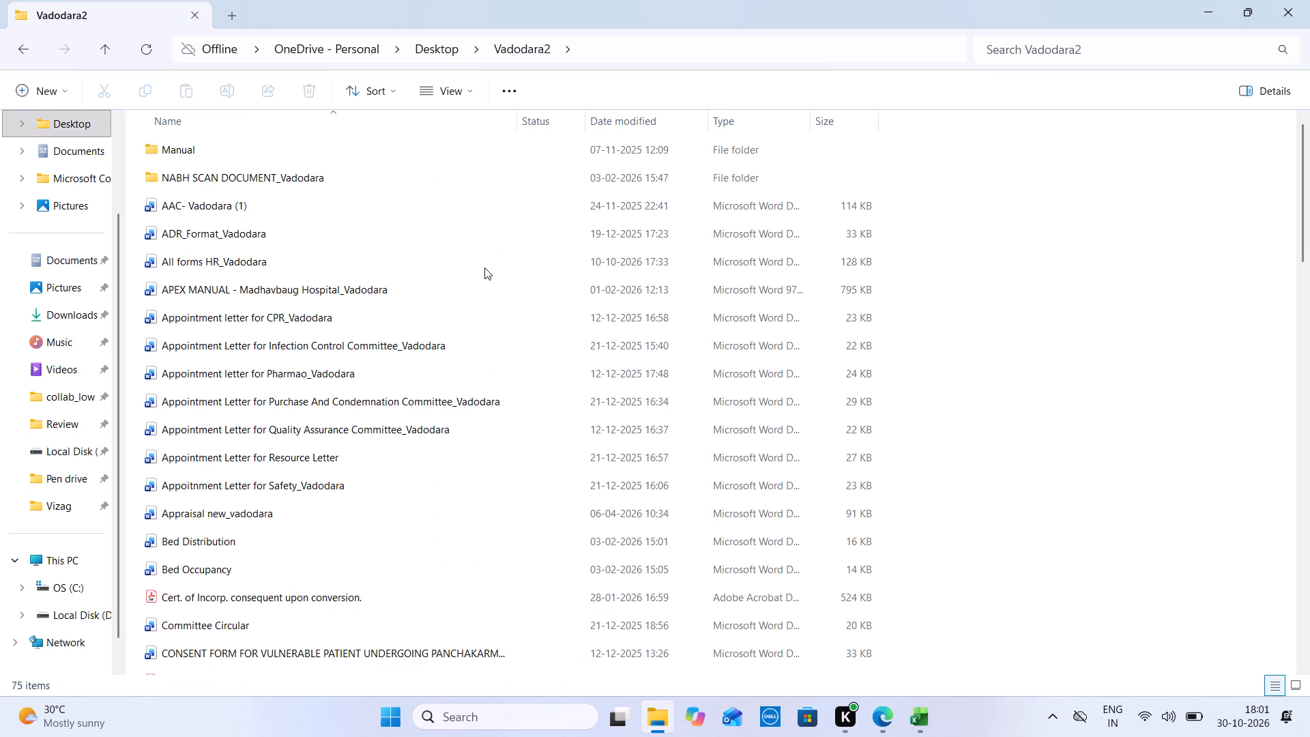
Find the Panchakarma Sheet_Vadodara workbook in the Vadodara2 folder and open it.
left_click_drag(1302, 227, 1284, 602)
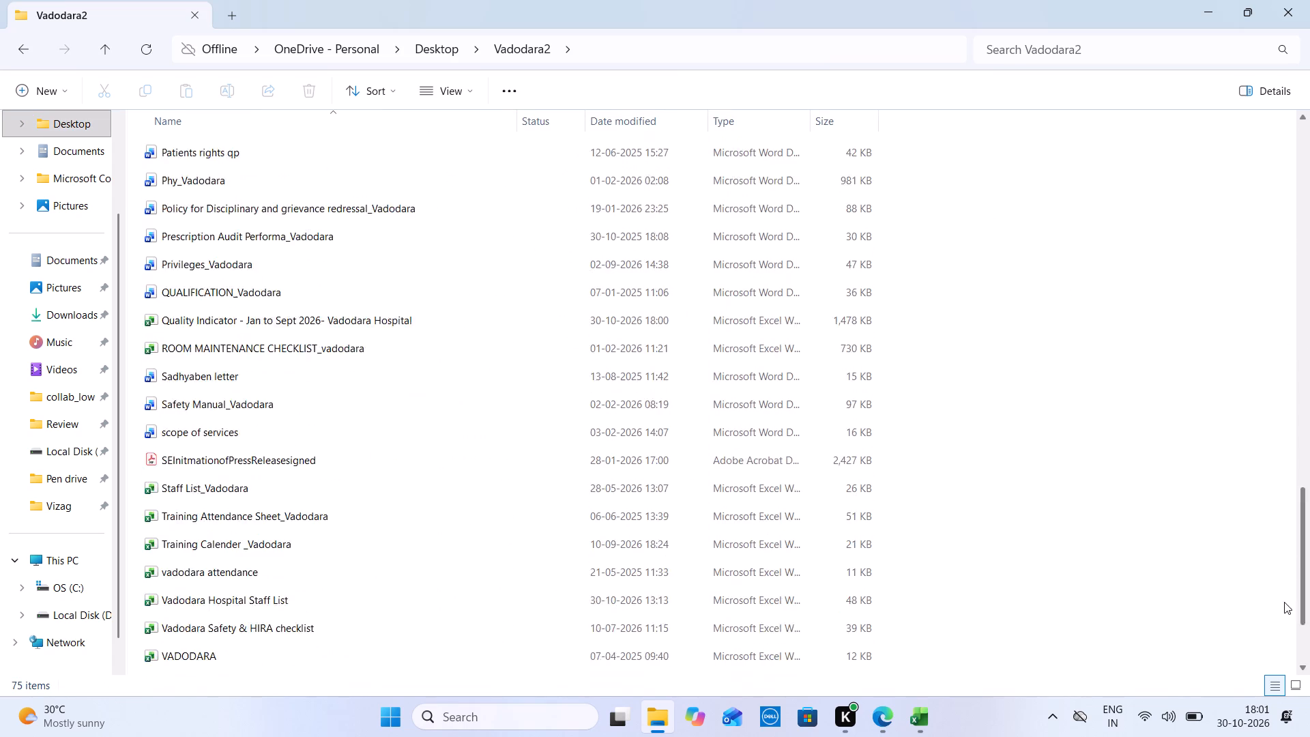
left_click_drag(1284, 602, 1294, 611)
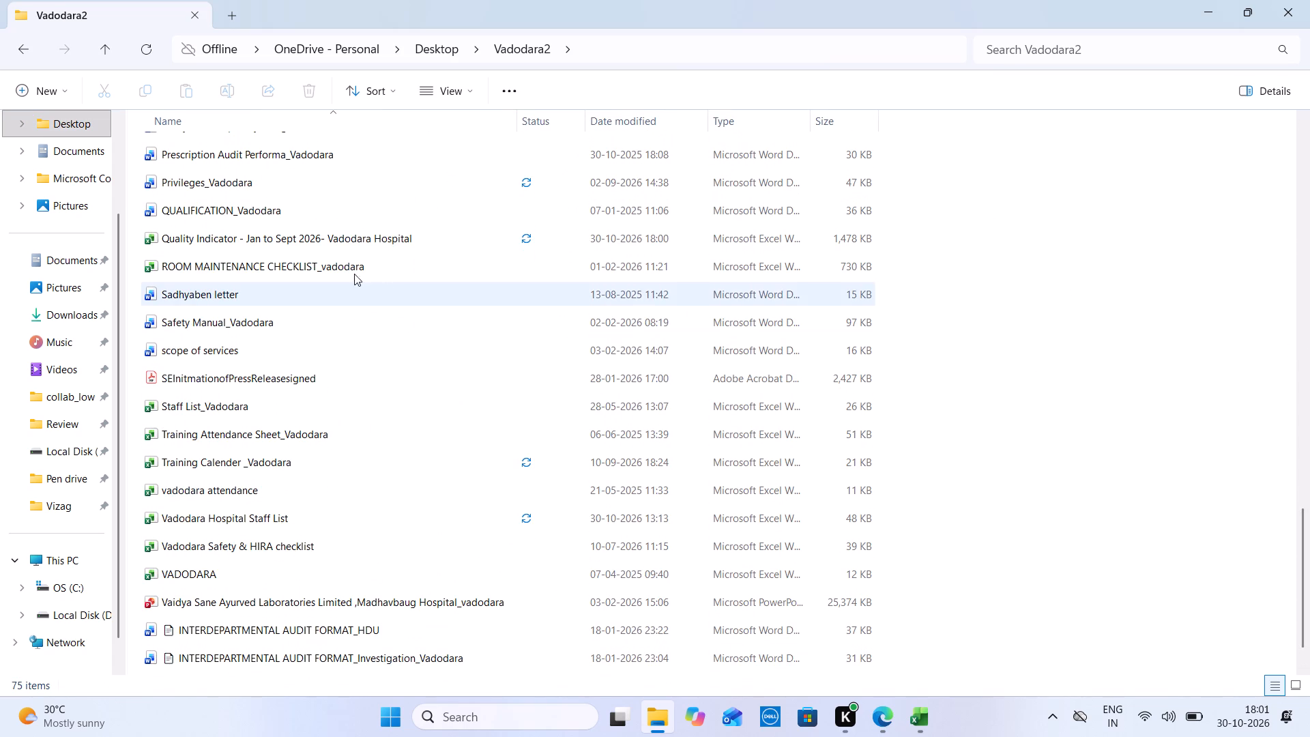
left_click(322, 250)
key("Up")
key("Up")
key("Up")
key("Up")
key("Up")
key("Up")
key("Up")
key("Up")
key("Up")
key("Up")
key("Up")
key("Up")
key("Up")
key("Up")
key("Up")
key("Up")
key("Up")
key("Up")
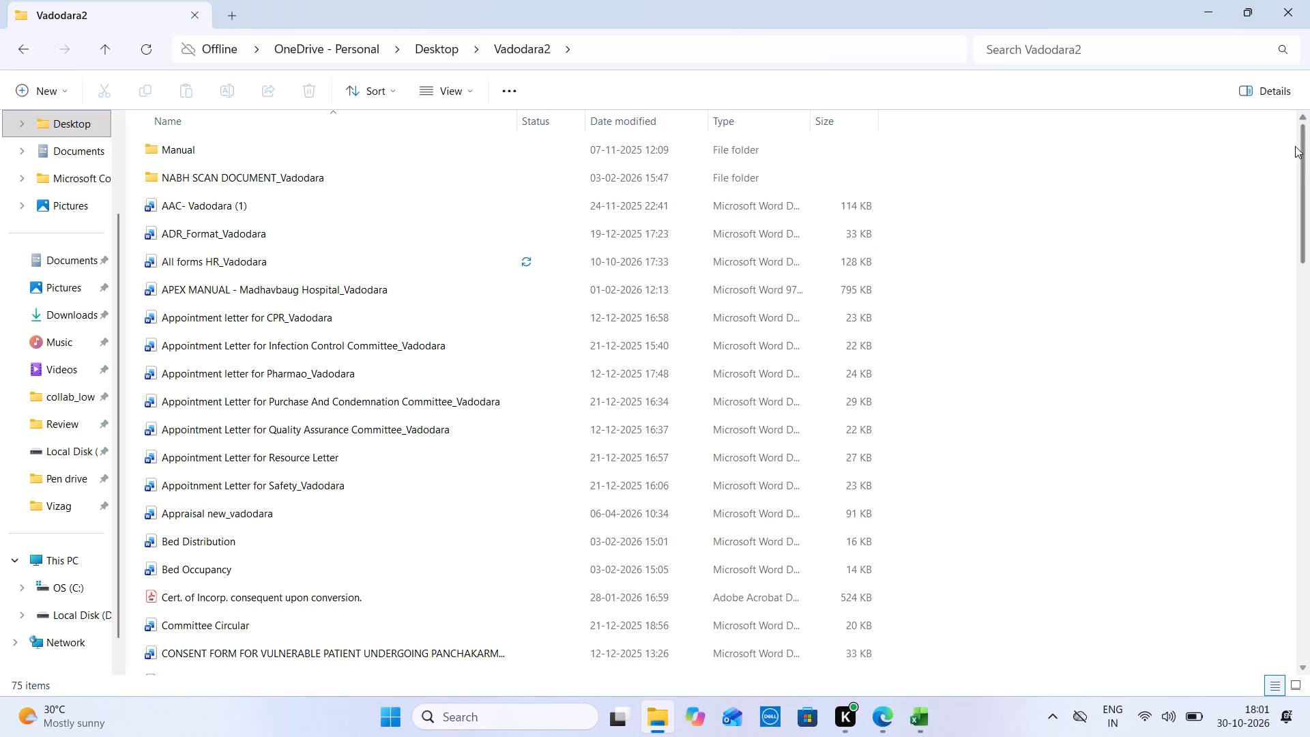
left_click_drag(1302, 174, 1309, 452)
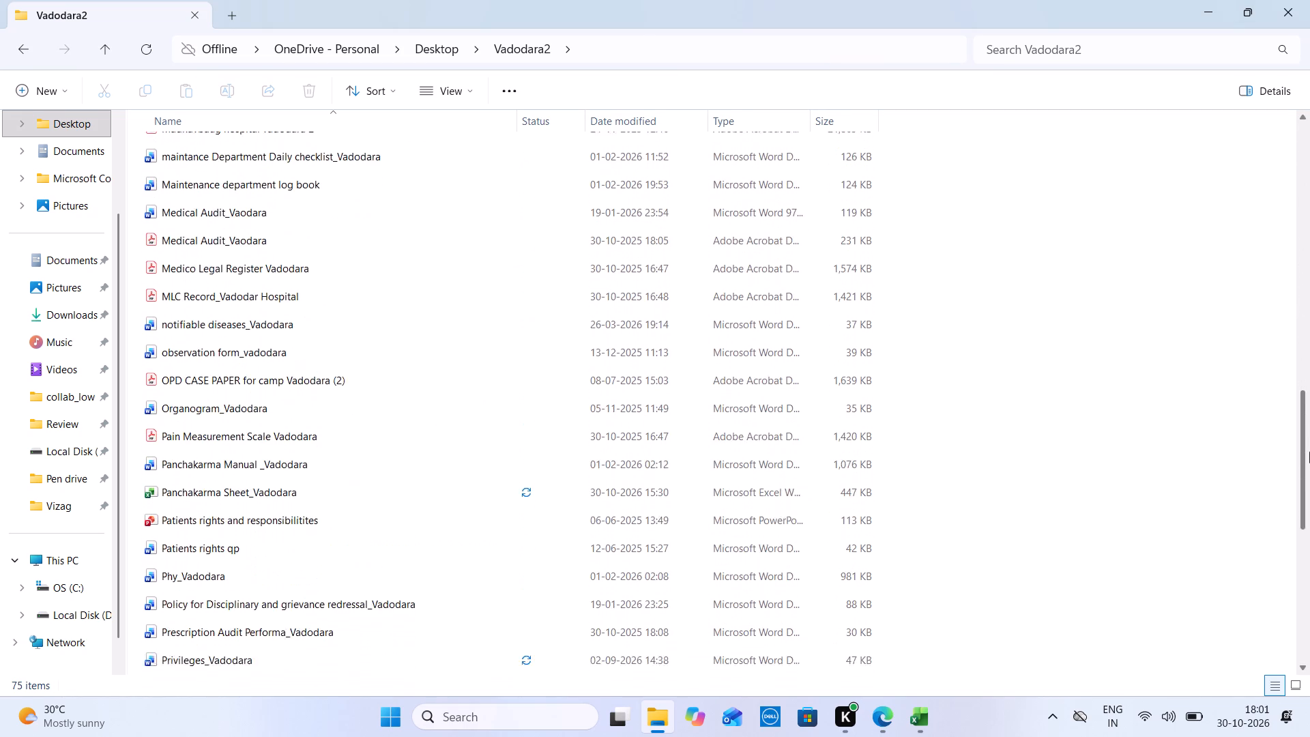
left_click_drag(1309, 452, 1309, 457)
double_click(320, 409)
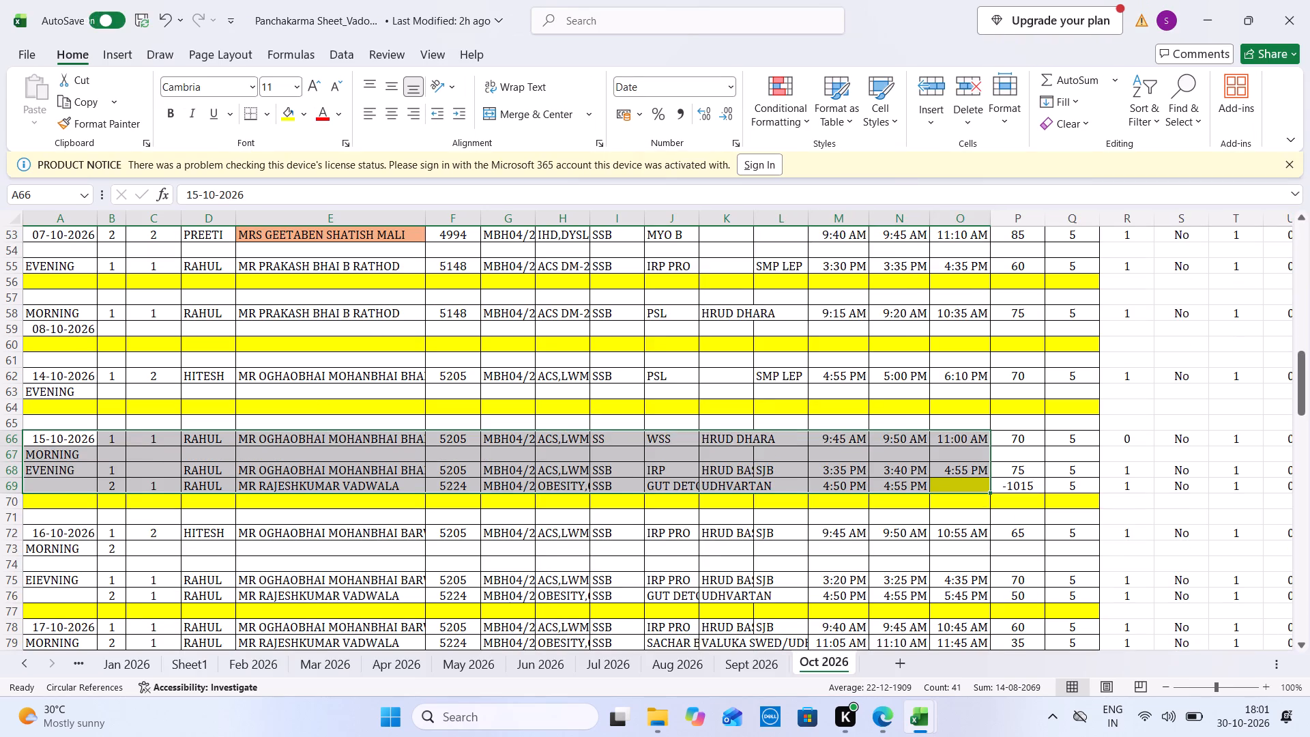
Select cell E66, the first 15-10-2026 patient entry in Oct 2026, and save the Panchakarma workbook.
left_click(273, 439)
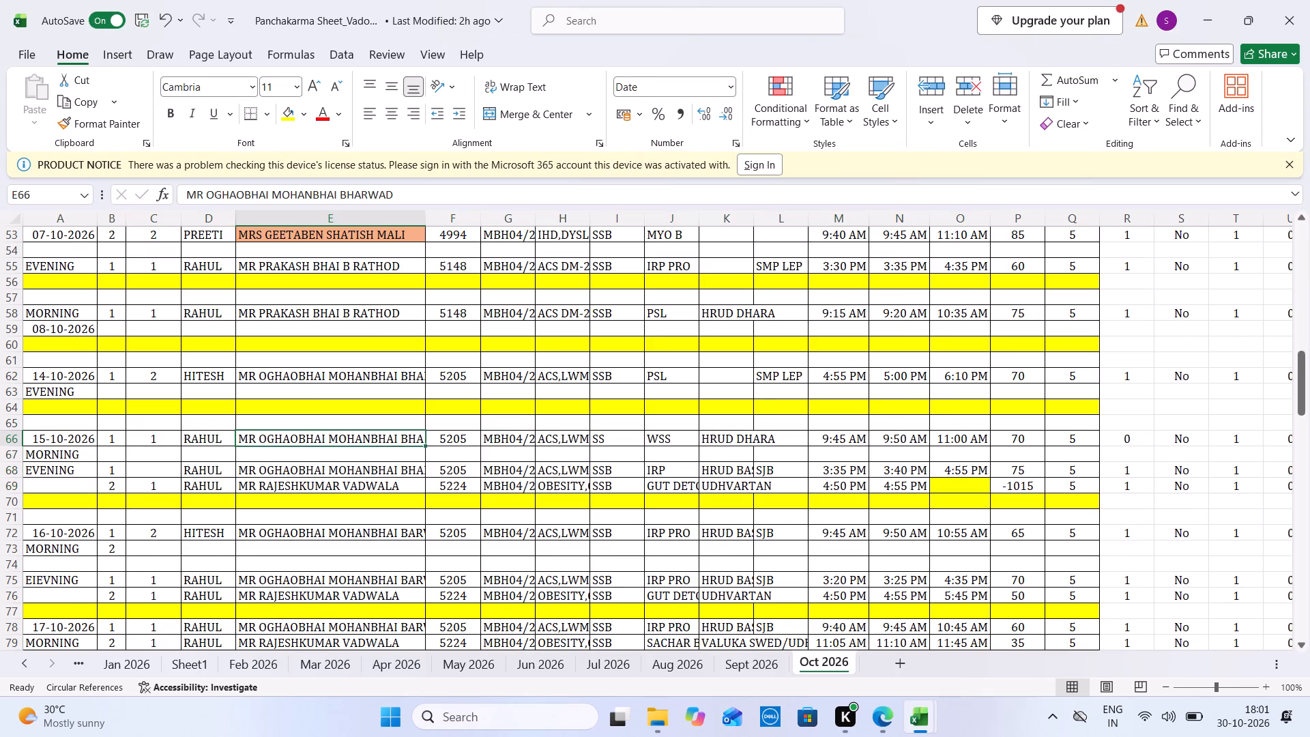
key("ctrl+s")
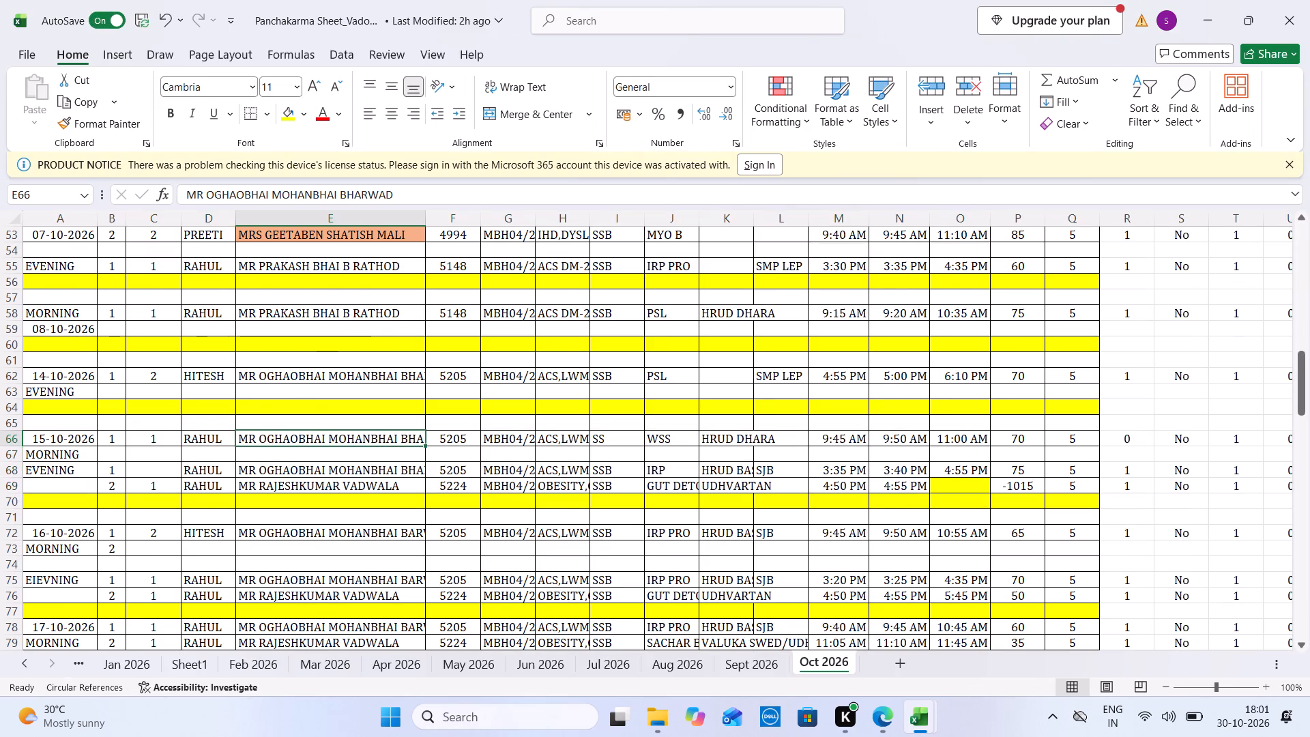
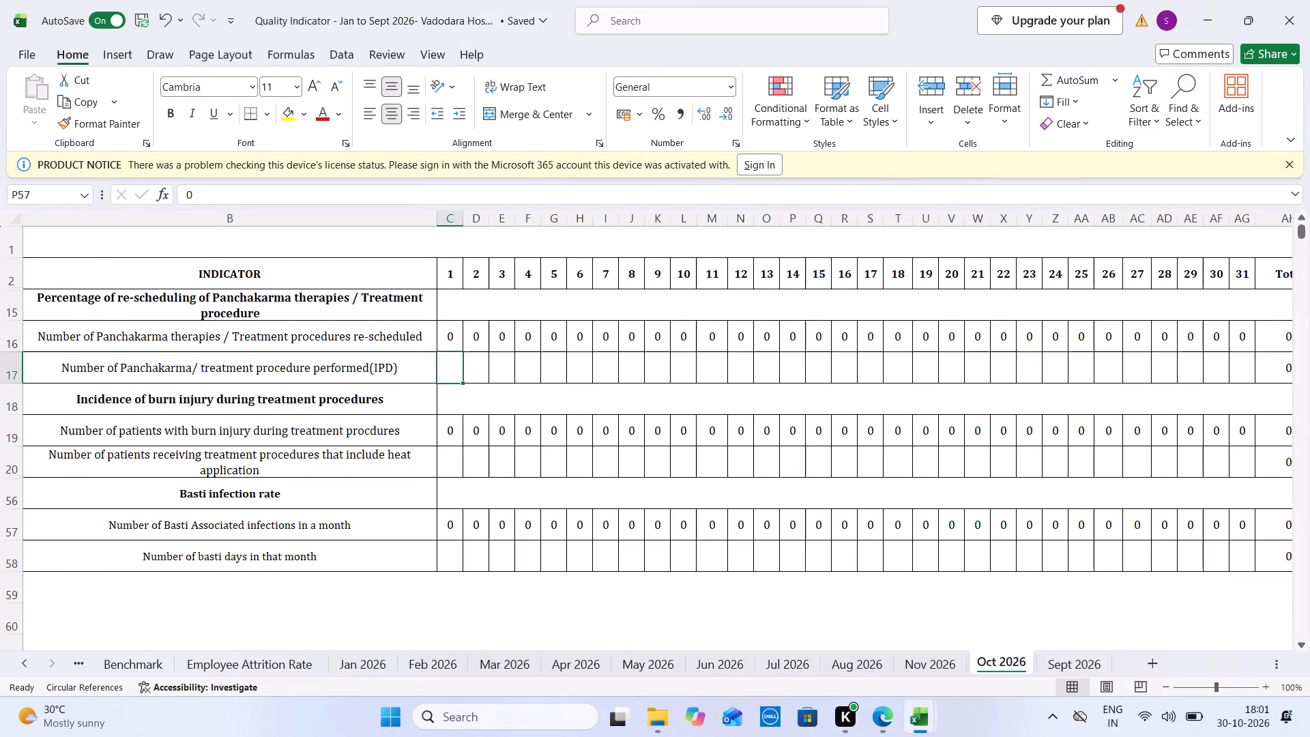
Examine the column headings of the Panchakarma workbook's Oct 2026 sheet, from patient name through basti, heat-application and burn-injury counts.
key("ctrl+Tab")
key("Up")
key("Up")
key("Up")
key("Up")
key("Up")
key("Up")
key("Up")
key("Up")
key("Up")
key("Up")
key("Up")
key("Up")
key("Up")
key("Up")
key("Up")
key("Up")
key("Up")
key("Up")
key("Up")
key("Up")
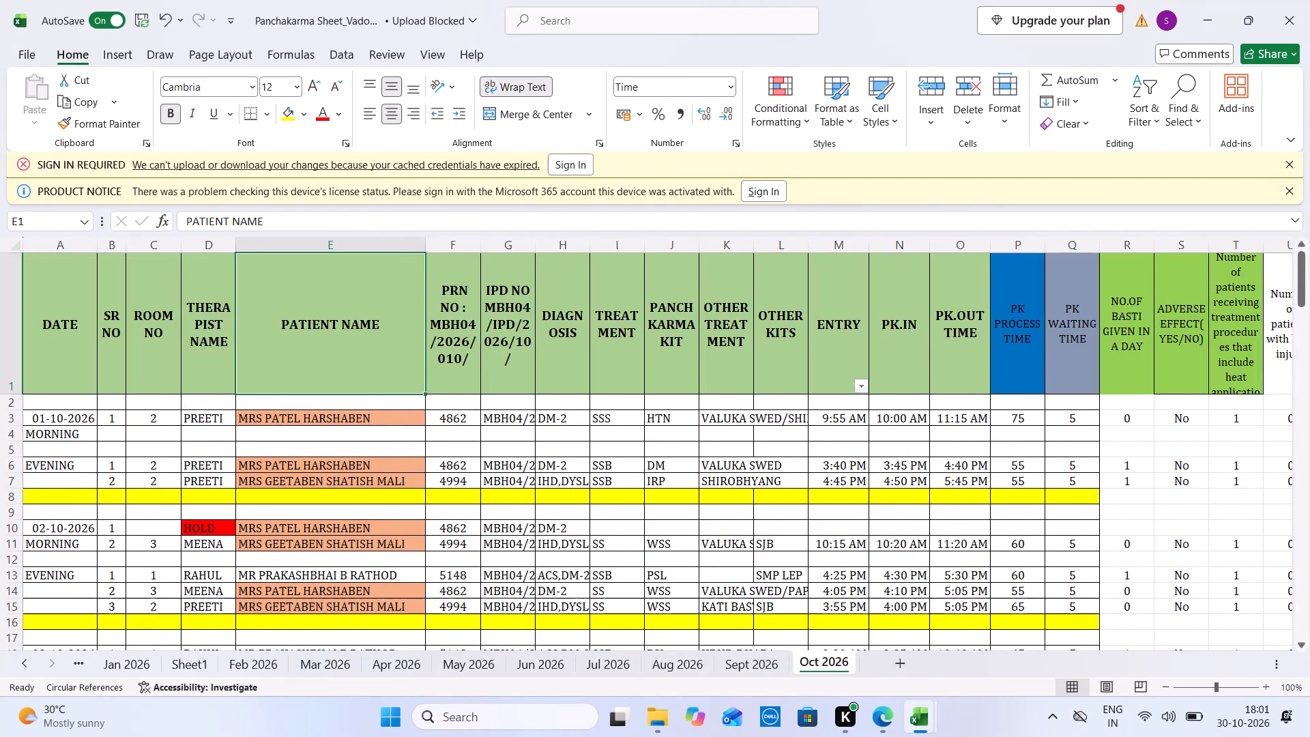
key("Right")
key("Right")
key("Right")
key("Right")
key("Right")
key("Right")
key("Right")
key("Right")
key("Right")
key("Right")
key("Right")
key("Right")
key("Right")
key("Right")
key("Right")
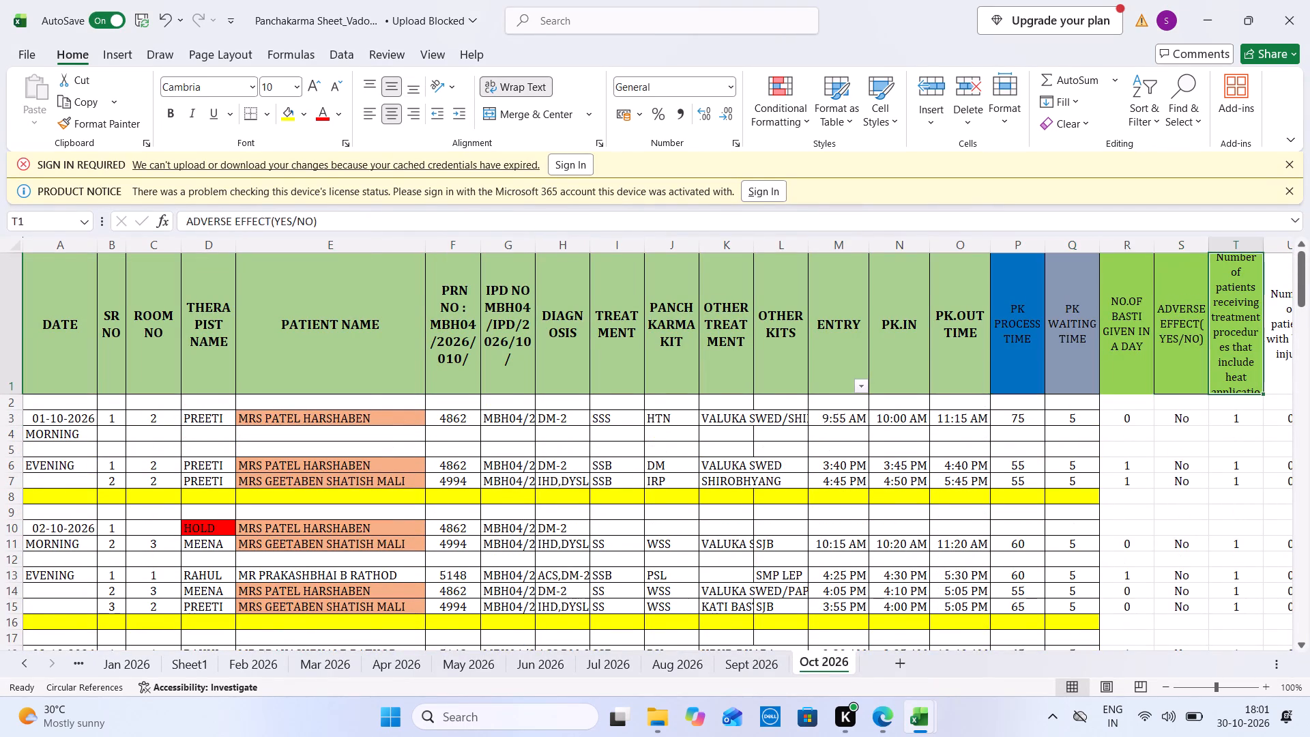
key("Right")
key("Right")
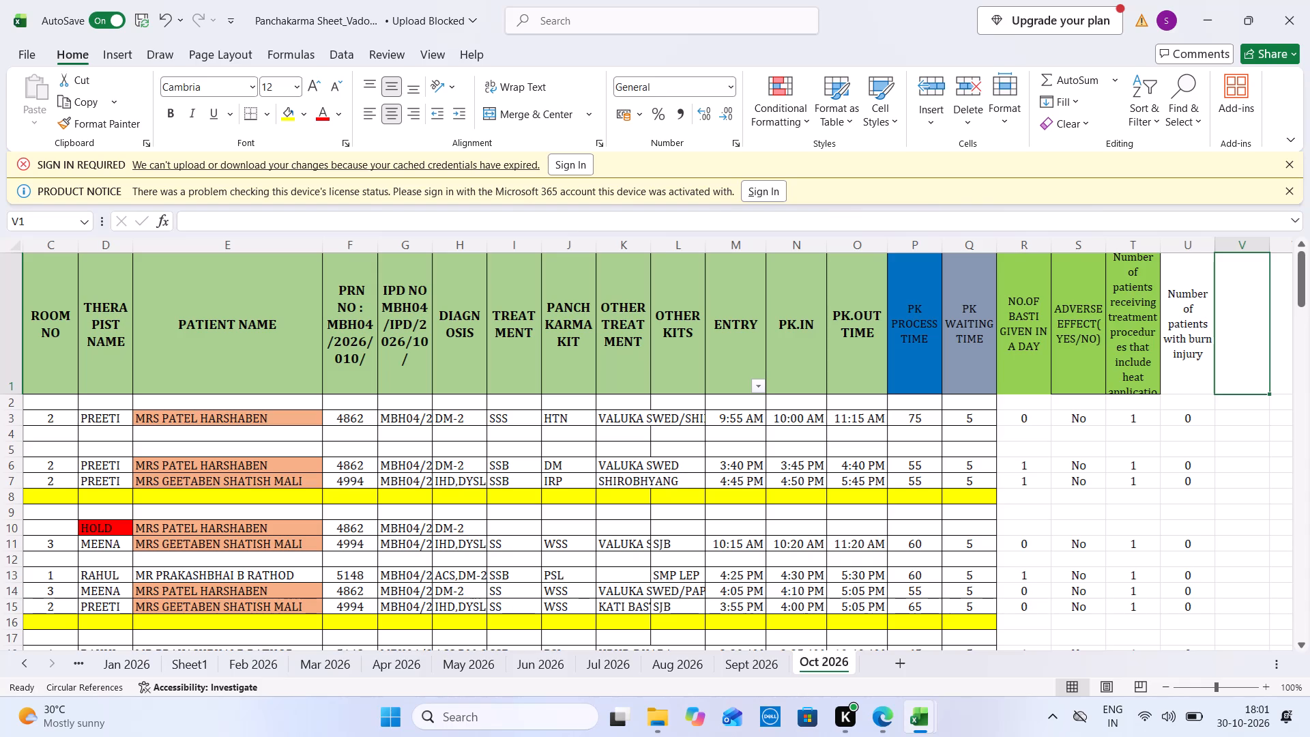
In the Quality Indicator workbook's Oct 2026 sheet, enter 3 Panchakarma/treatment procedures performed (IPD) for day 1.
key("ctrl+Tab")
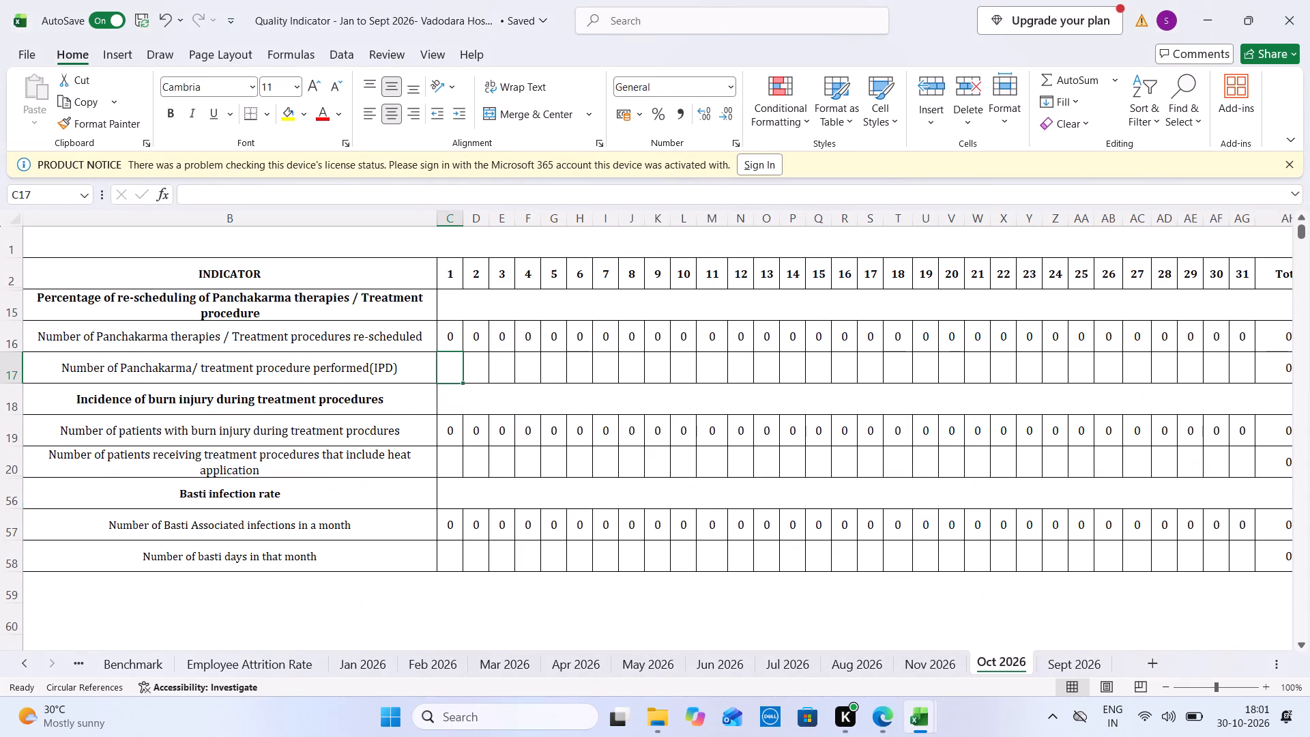
key("3")
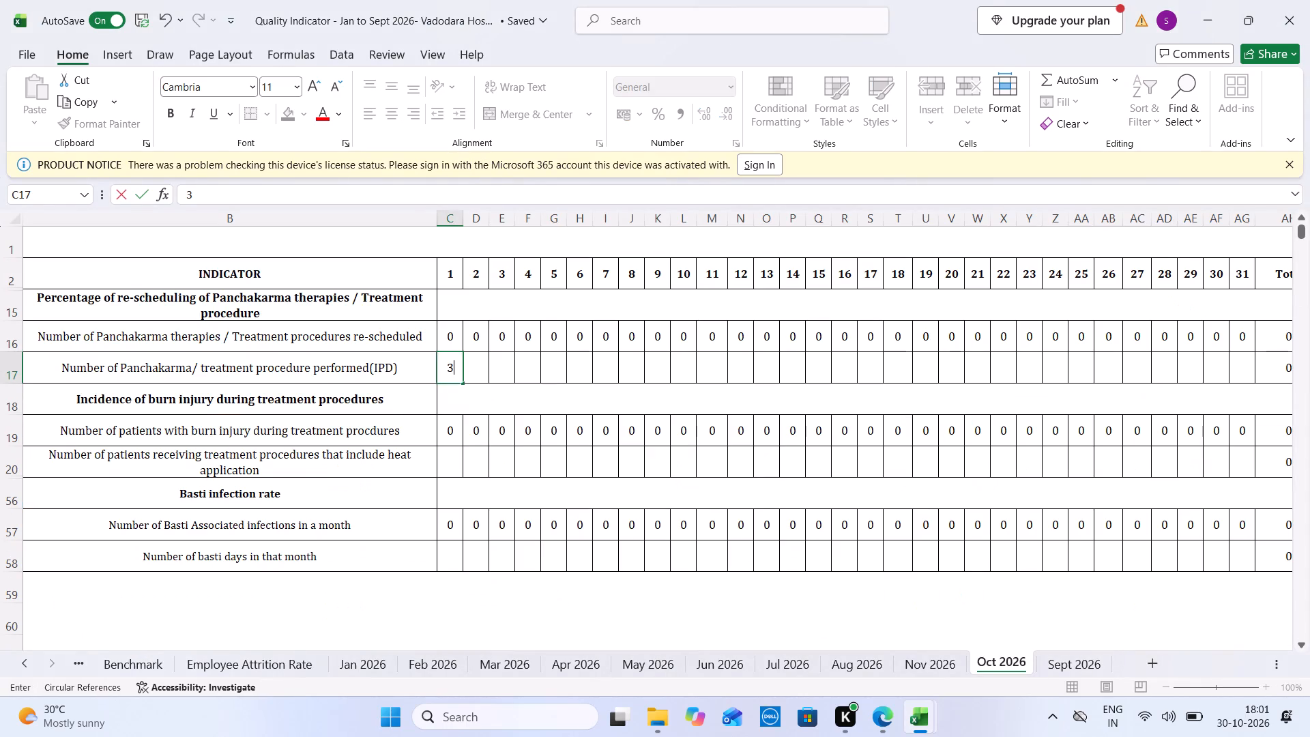
key("Down")
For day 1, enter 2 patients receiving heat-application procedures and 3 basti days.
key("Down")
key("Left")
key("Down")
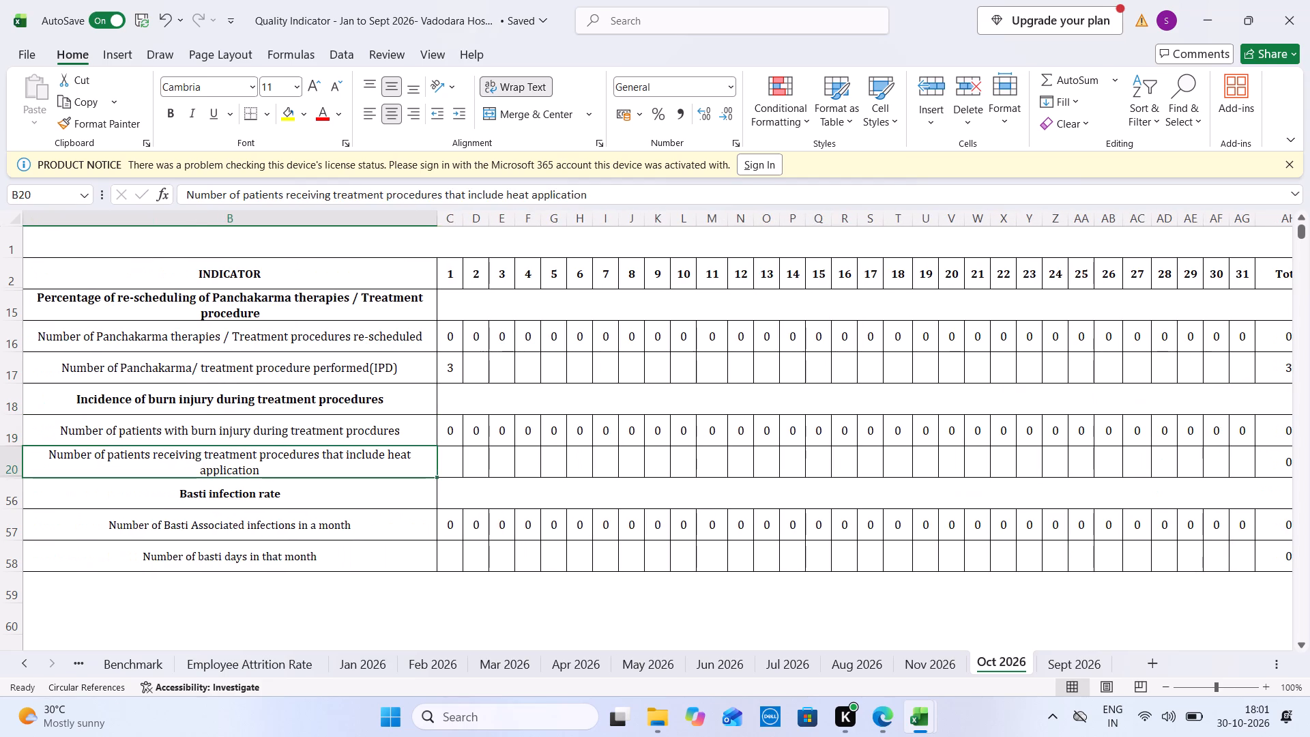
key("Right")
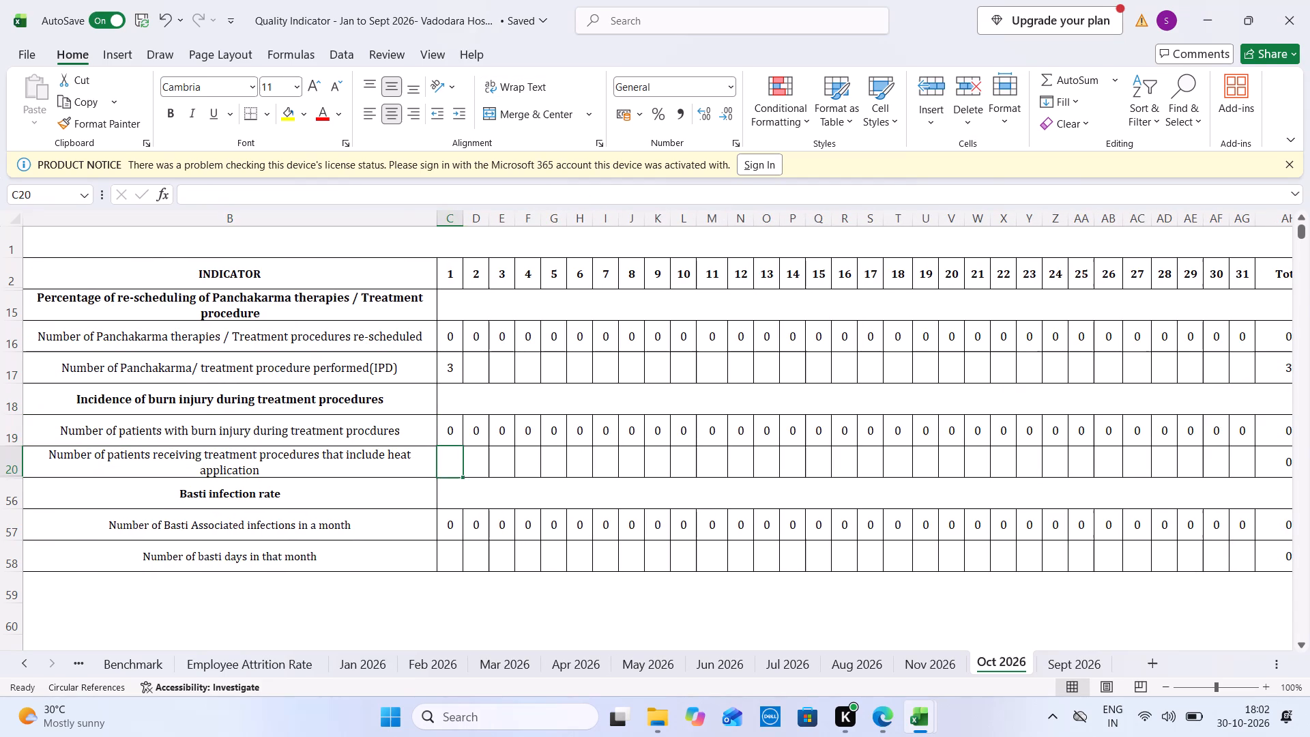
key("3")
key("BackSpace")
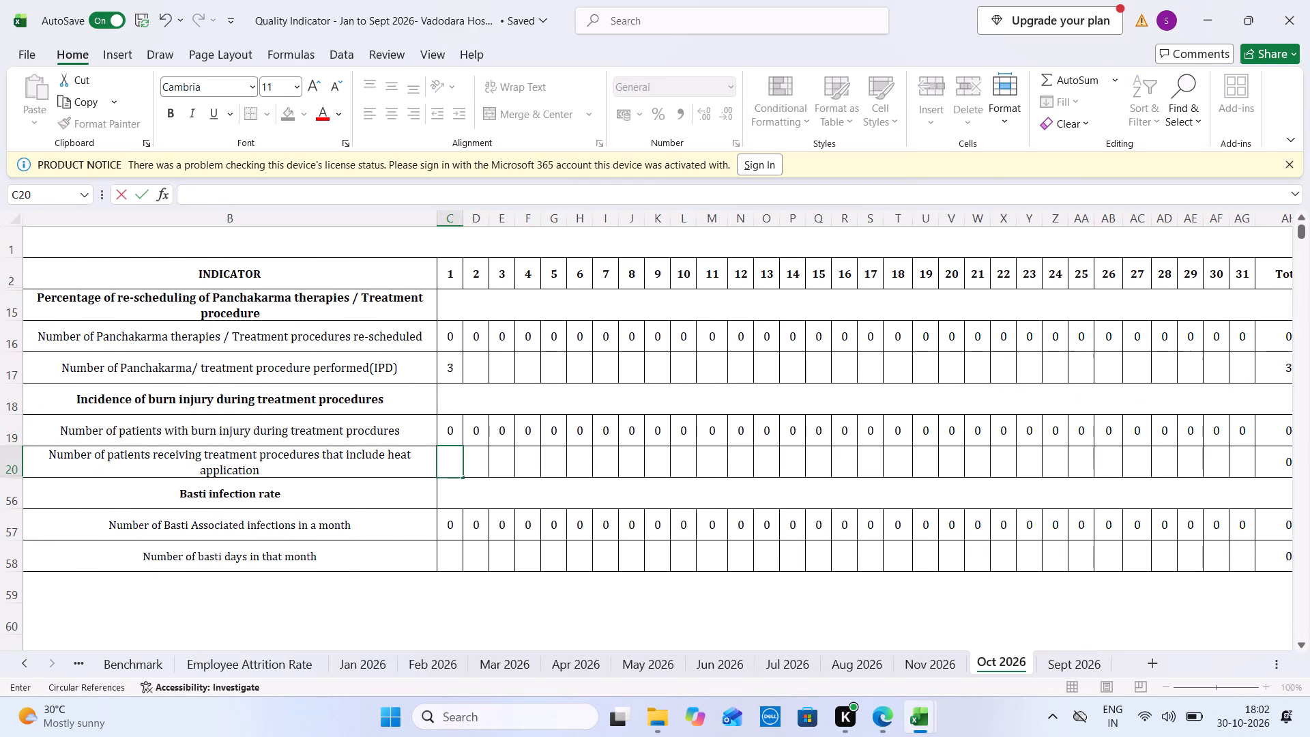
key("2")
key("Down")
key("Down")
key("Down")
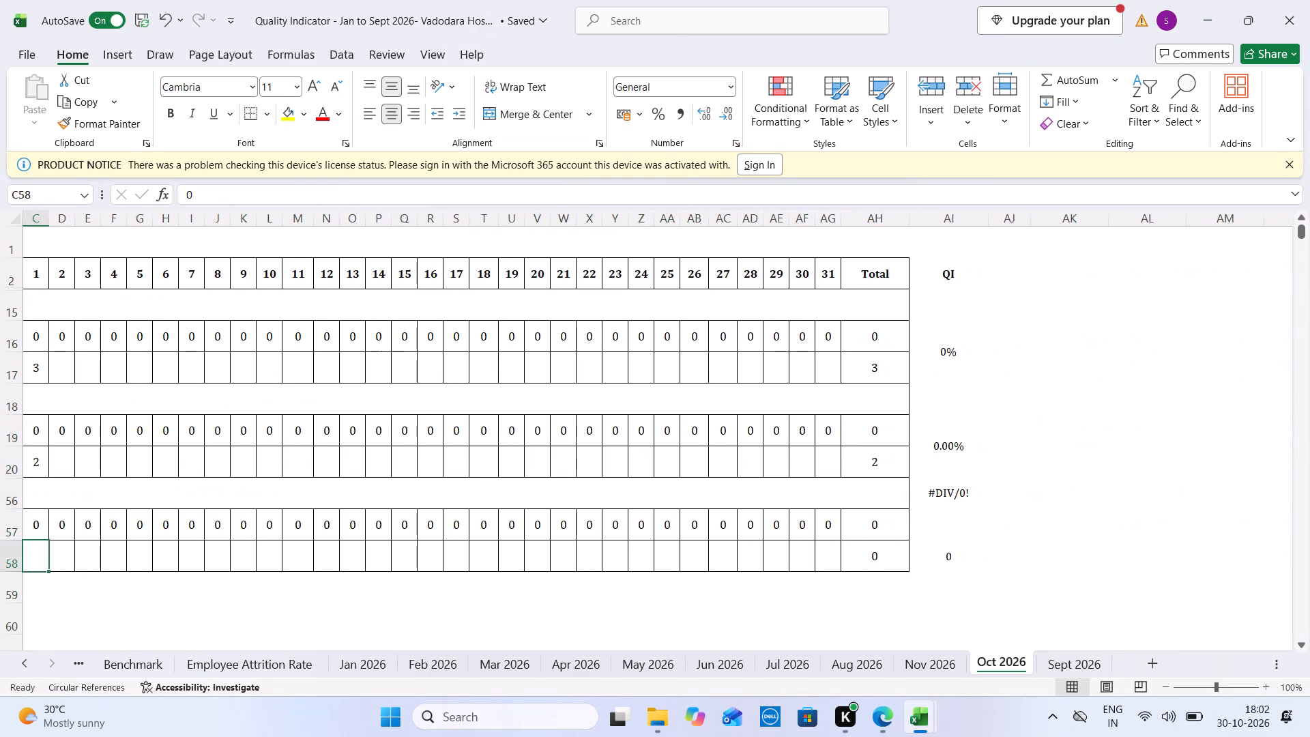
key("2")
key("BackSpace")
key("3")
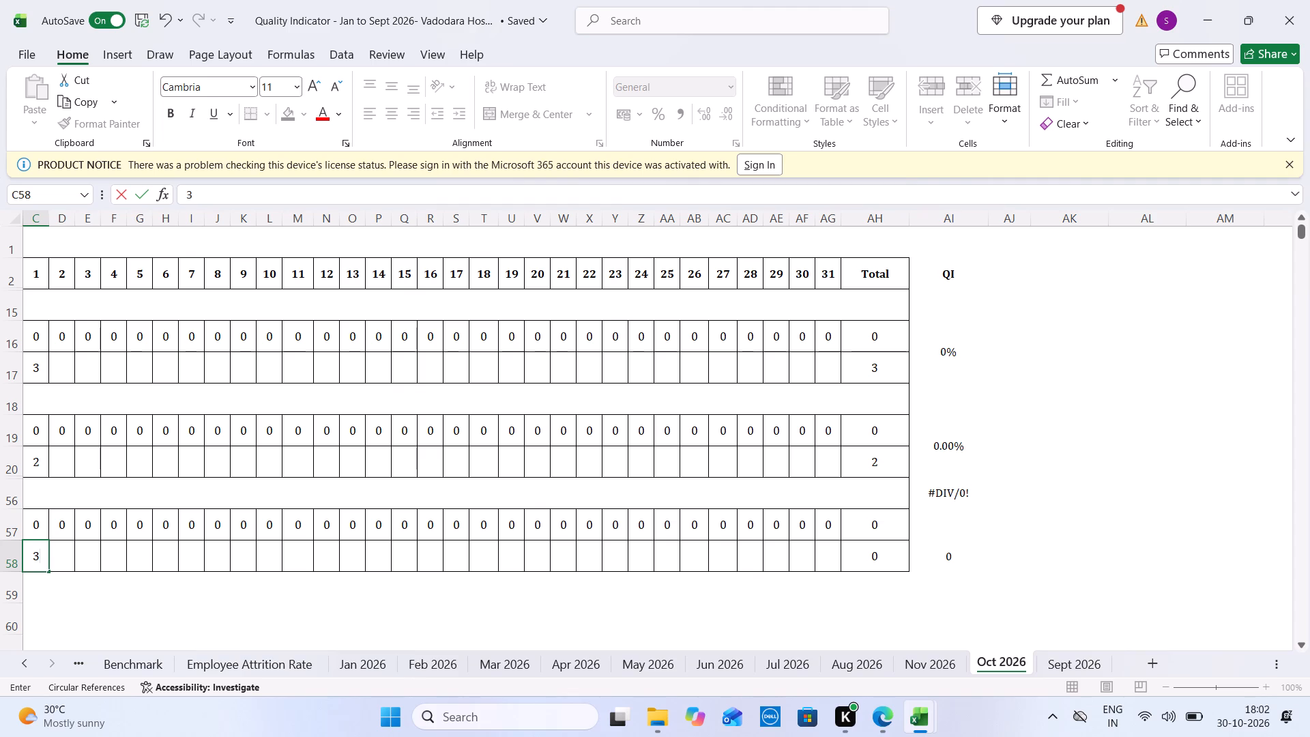
Examine the 01-10-2026 to 03-10-2026 entries in the Panchakarma workbook, including the daily basti column.
key("ctrl+Tab")
key("Down")
key("Down")
key("Down")
key("Down")
key("Down")
key("Down")
key("Down")
key("Down")
key("Down")
key("Down")
key("Down")
key("Down")
key("Down")
key("Down")
key("Down")
key("Down")
key("Down")
key("Down")
key("Down")
key("Down")
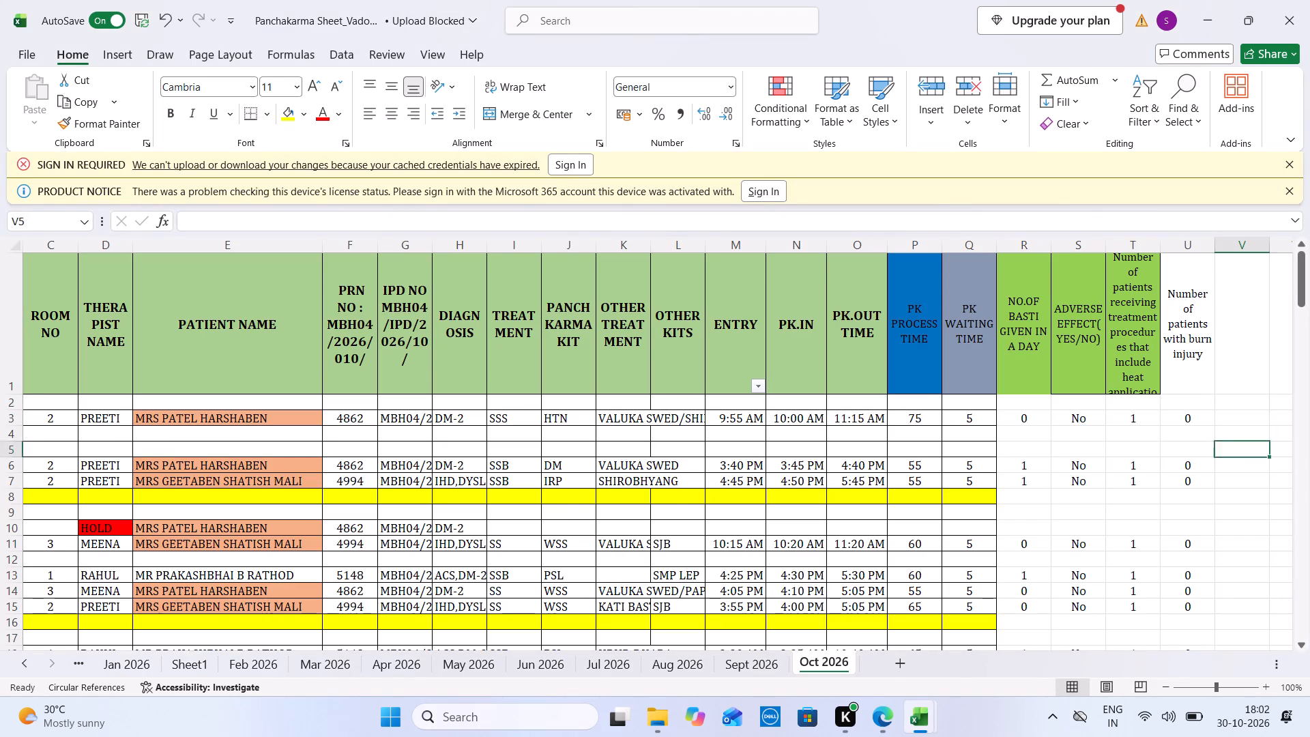
key("Left")
key("Left")
key("Left")
key("Left")
key("Left")
key("Left")
key("Left")
key("Left")
key("Left")
key("Left")
key("Left")
key("Left")
key("Left")
key("Left")
key("Left")
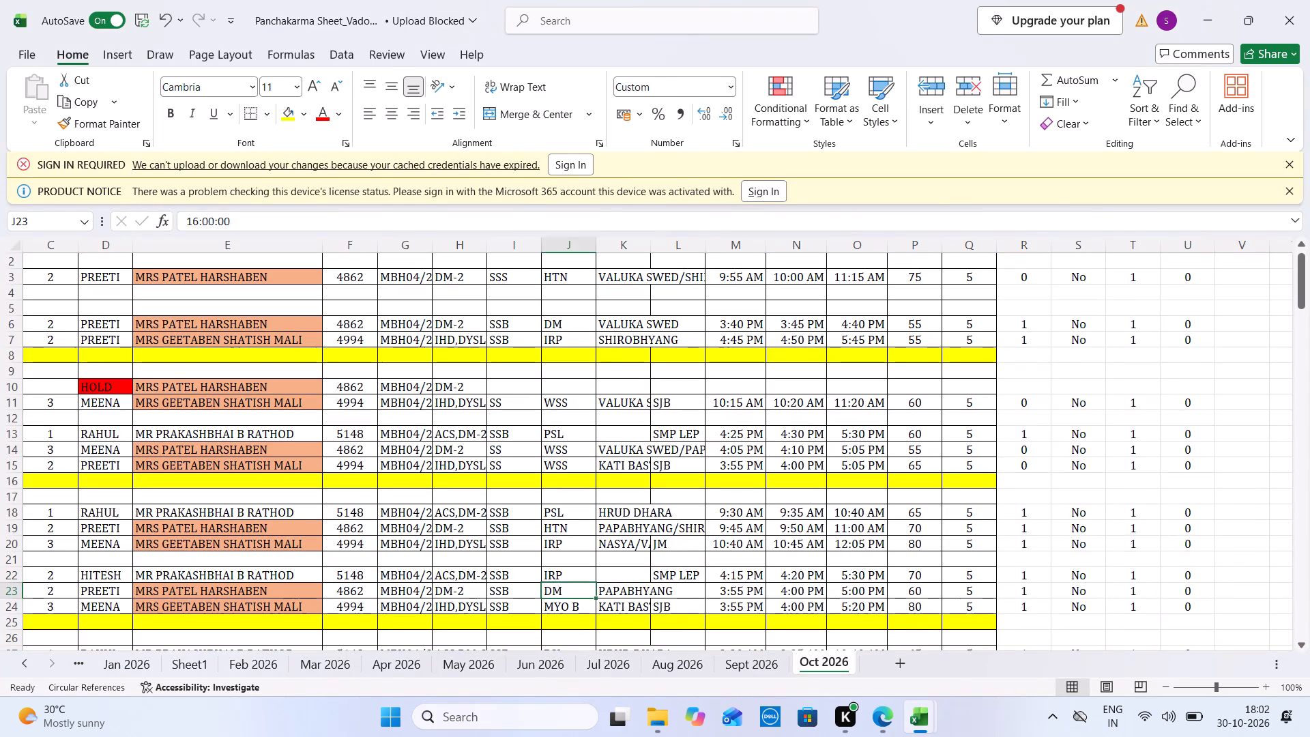
key("Left")
key("Left")
key("Left")
key("Left")
key("Left")
key("Left")
key("Left")
key("Left")
key("Left")
key("Left")
key("Left")
key("Left")
key("Left")
key("Left")
key("Left")
key("Left")
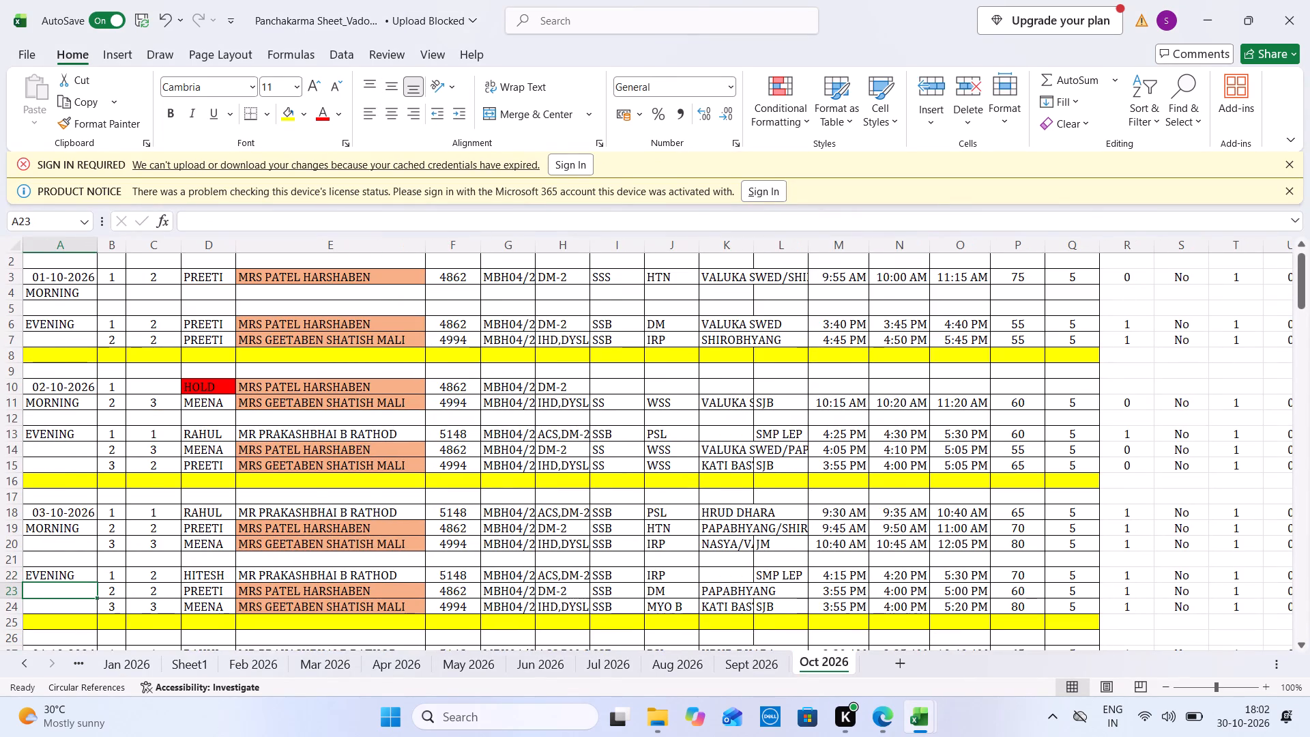
left_click(1141, 459)
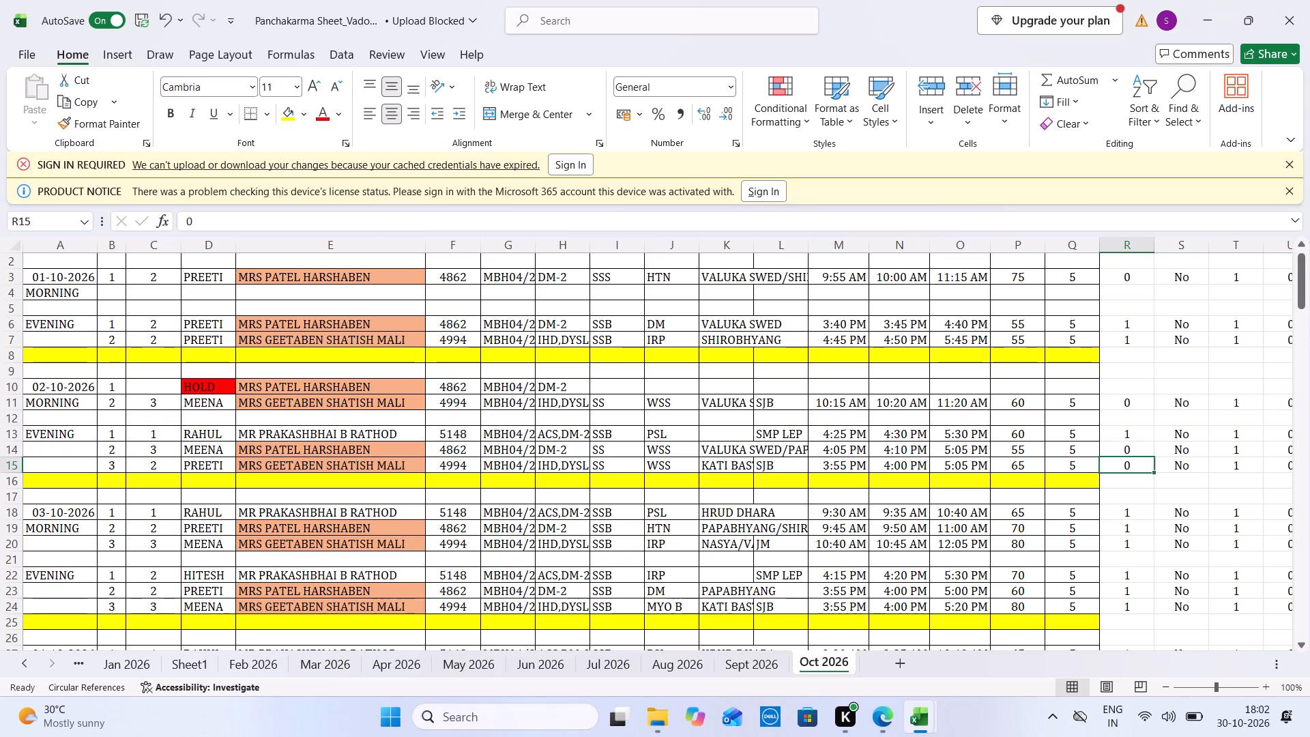
key("ctrl+Tab")
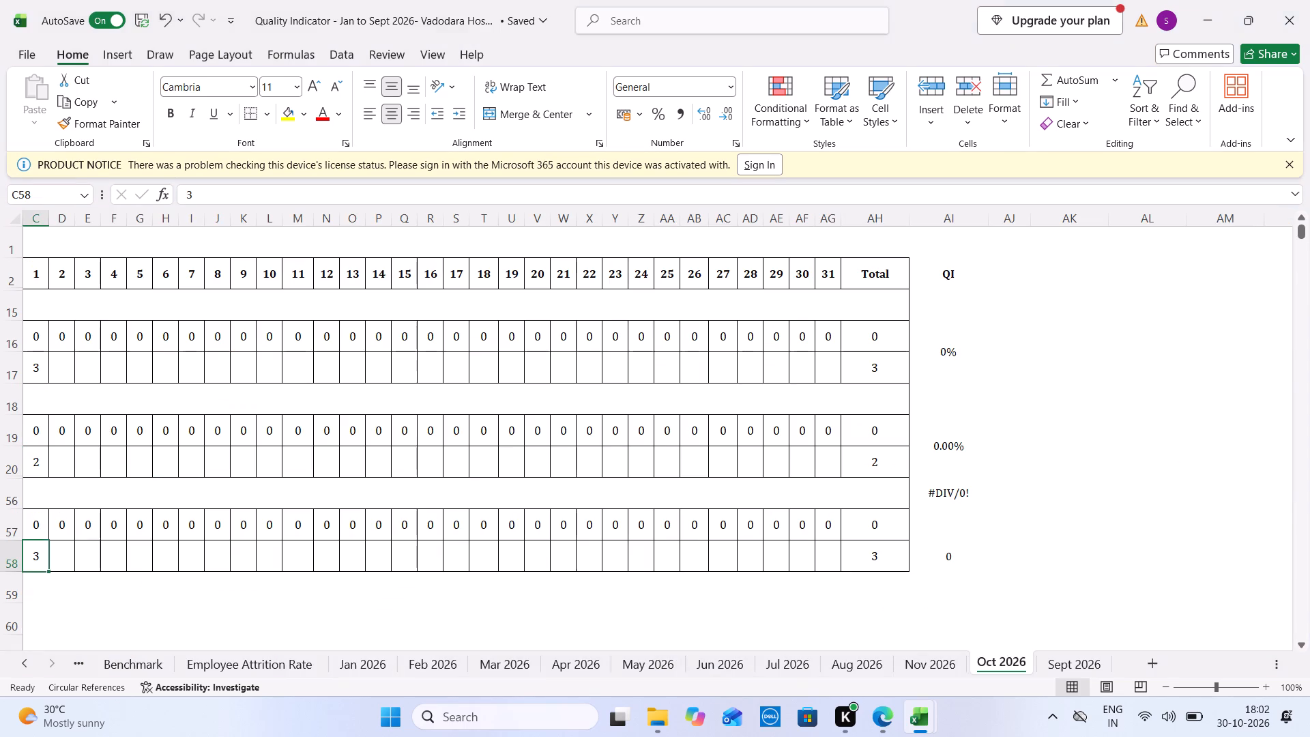
key("ctrl+Tab")
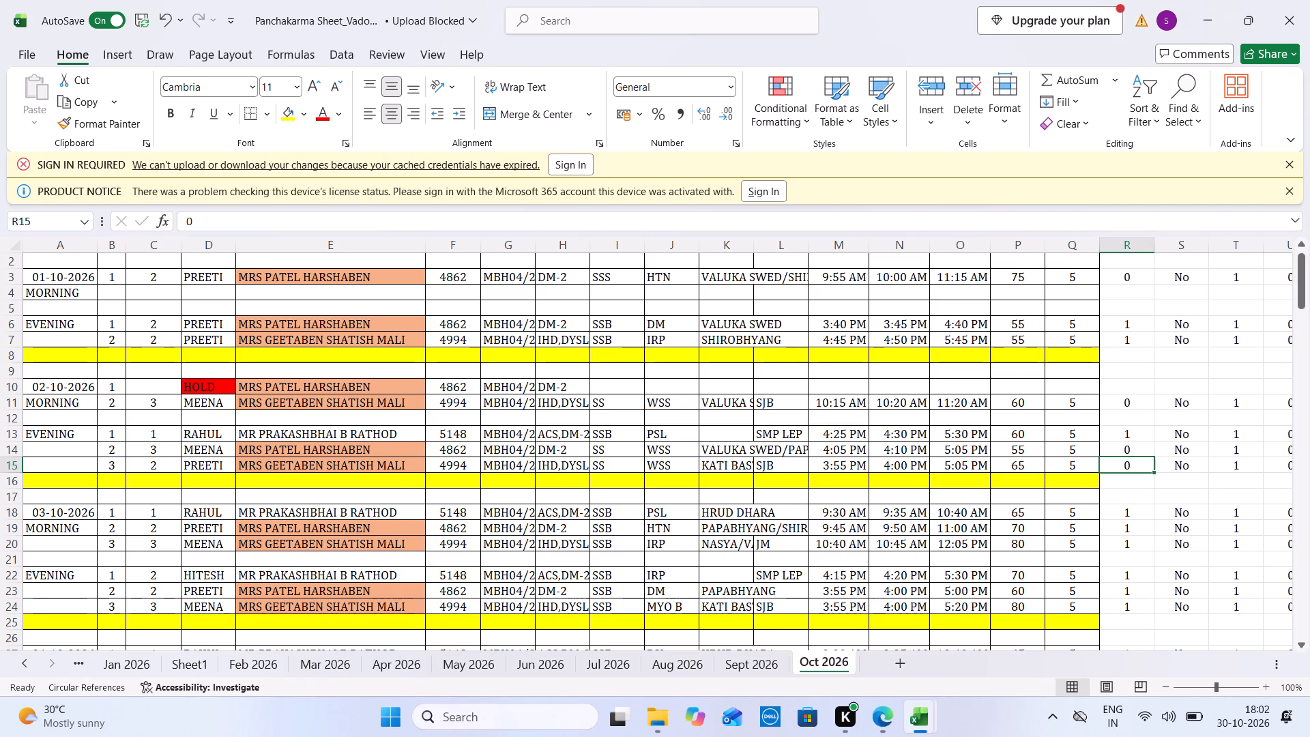
key("Tab")
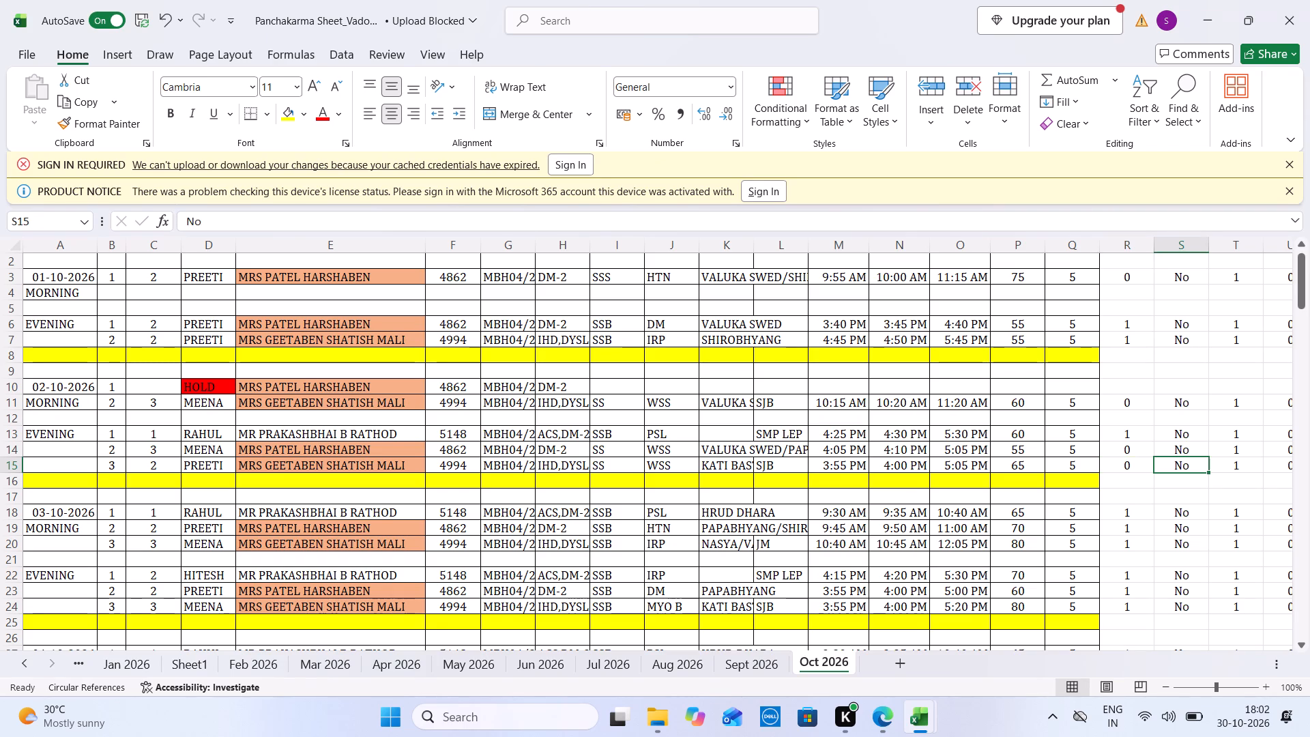
Set the number of basti days for day 2 to 1 in the Quality Indicator workbook.
key("ctrl+Tab")
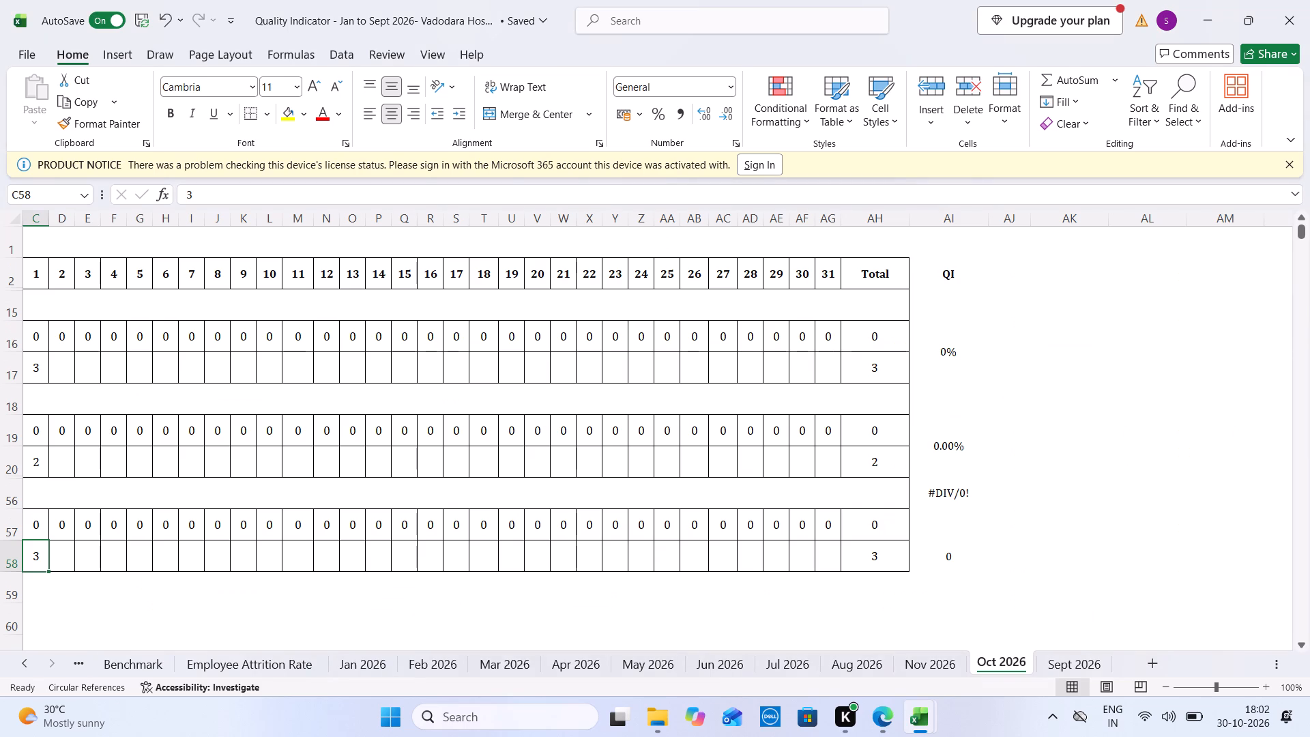
left_click(72, 560)
key("3")
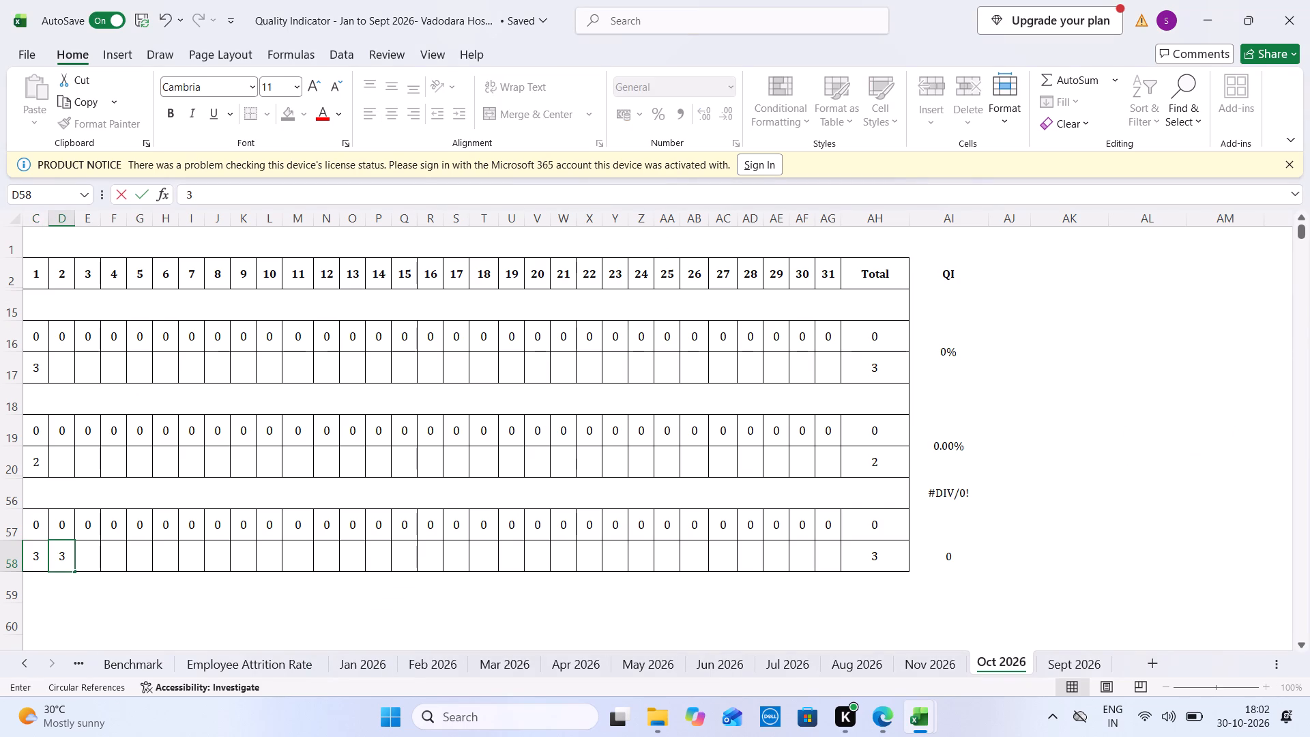
key("Down")
key("Up")
key("1")
key("Up")
key("Up")
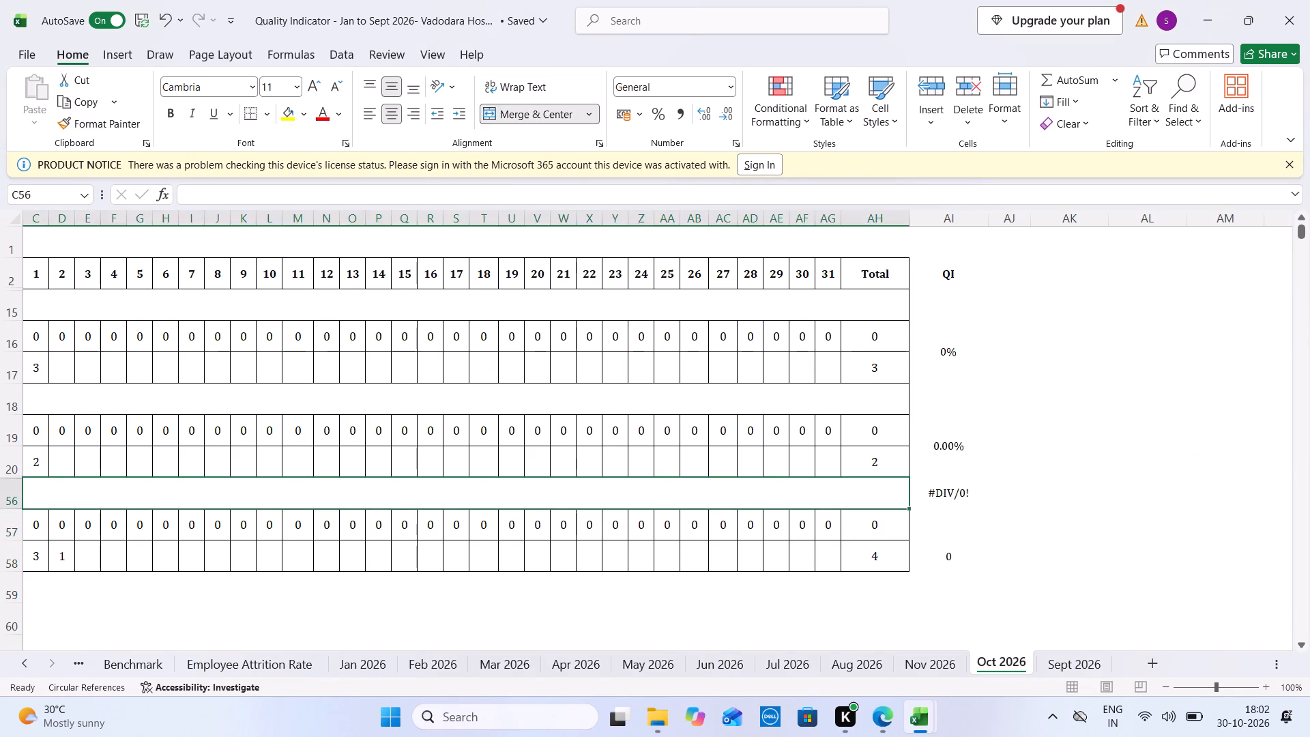
Correct day 1 against the Panchakarma entries: 3 patients receiving heat-application procedures and 2 basti days.
key("Up")
key("ctrl+Tab")
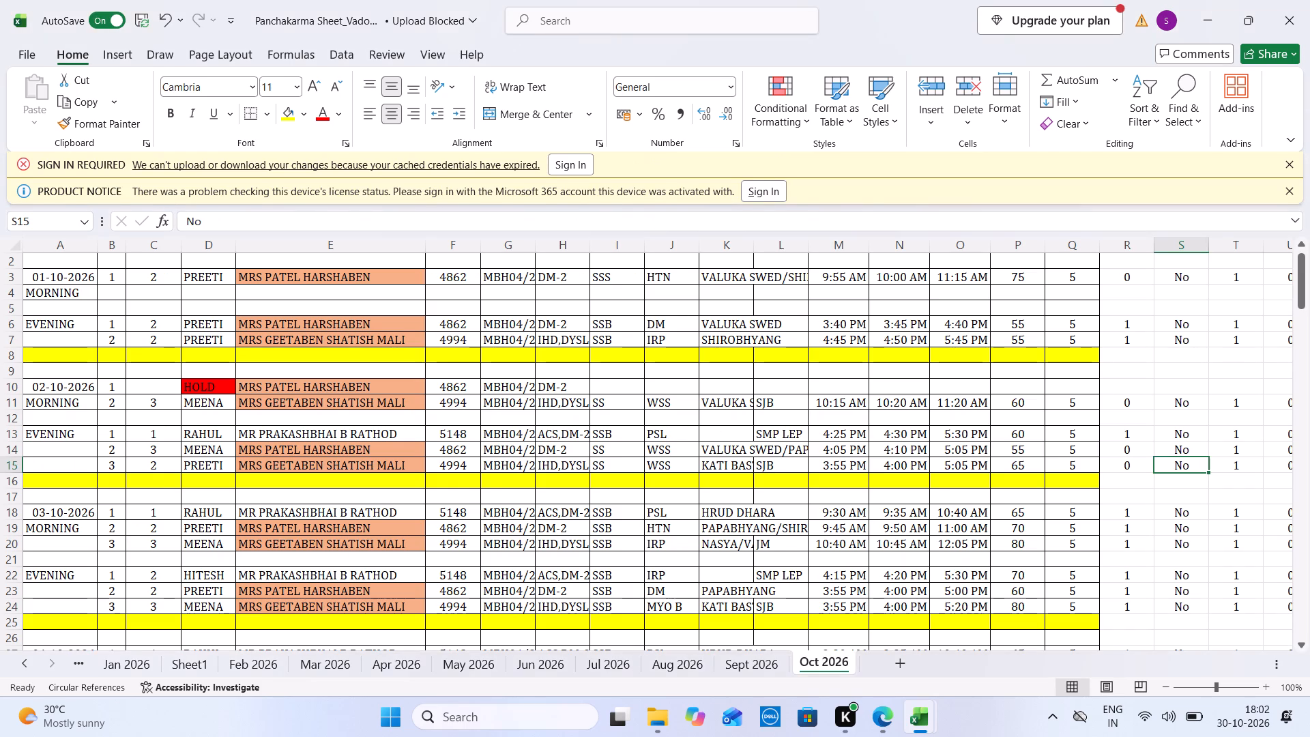
key("ctrl+Tab")
key("Left")
key("3")
key("Down")
key("Down")
key("Down")
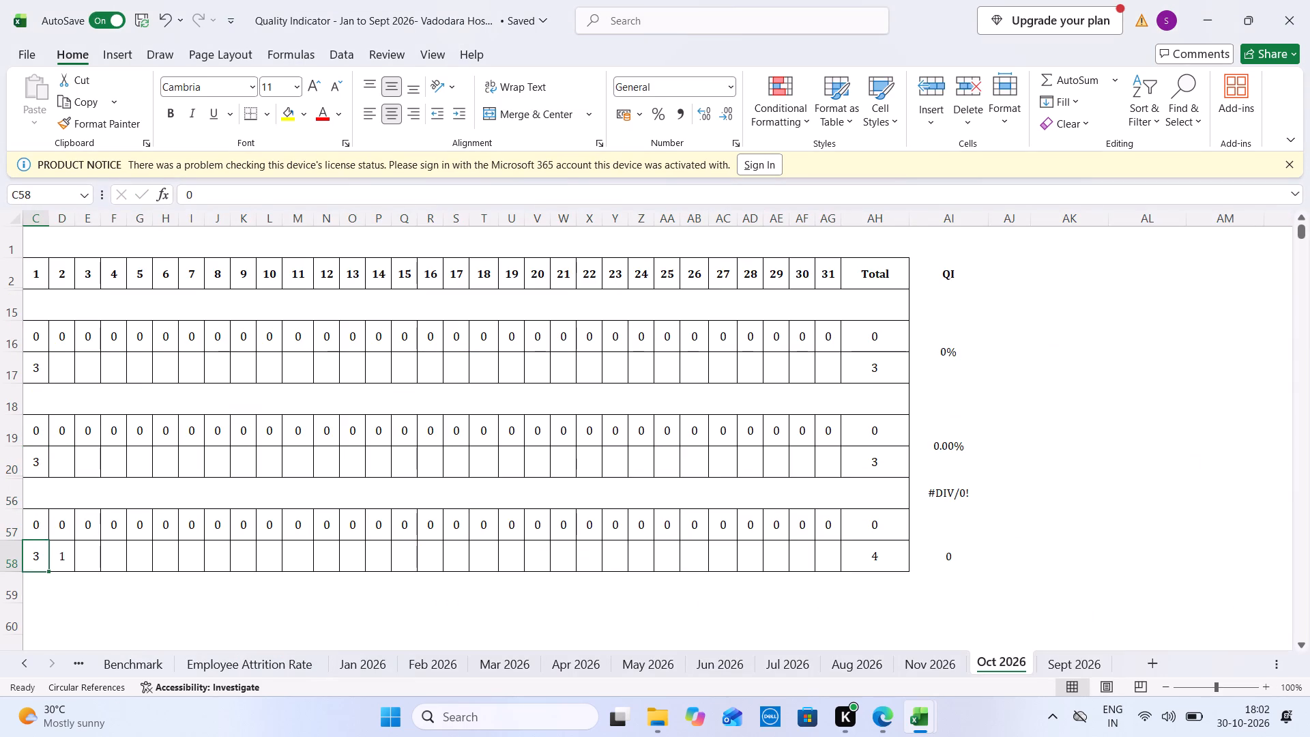
key("2")
key("Up")
For day 2, enter 4 in both the heat-application patients row and the Panchakarma/treatment procedures performed row.
key("Up")
key("Up")
key("Right")
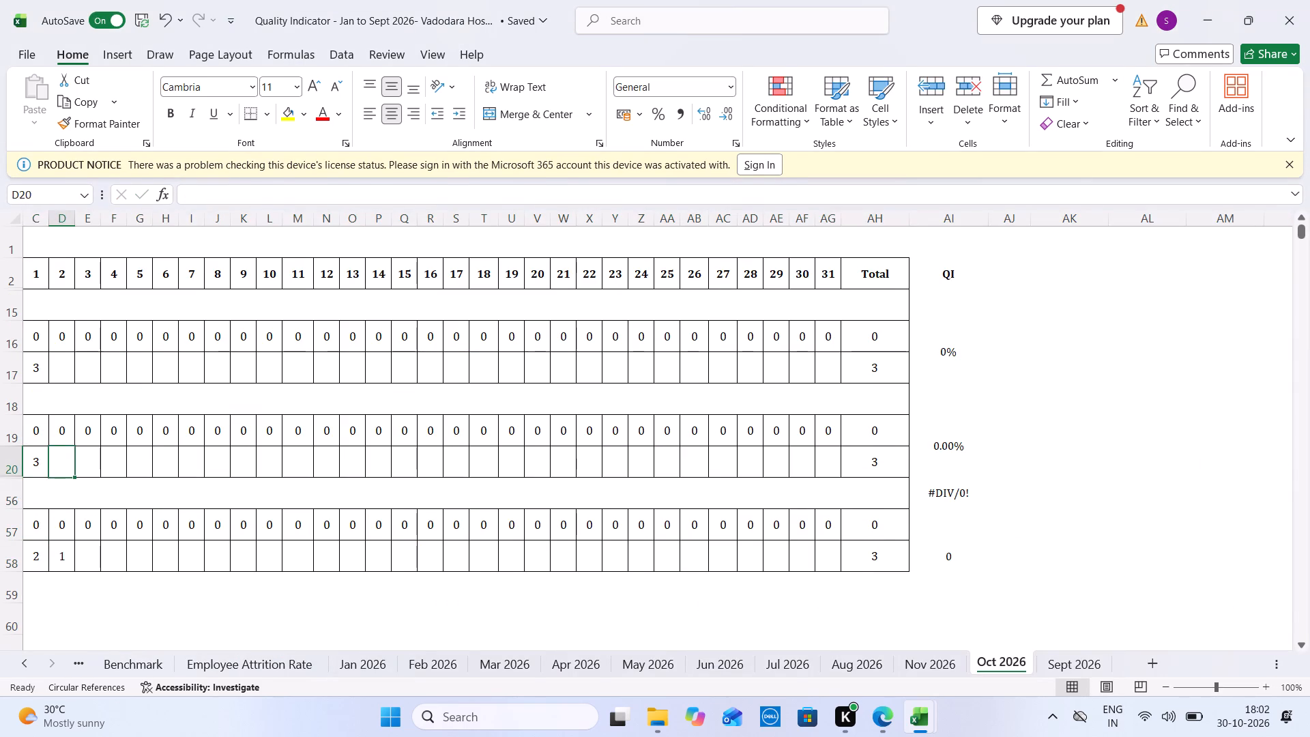
key("ctrl+Tab")
key("ctrl+Tab")
key("4")
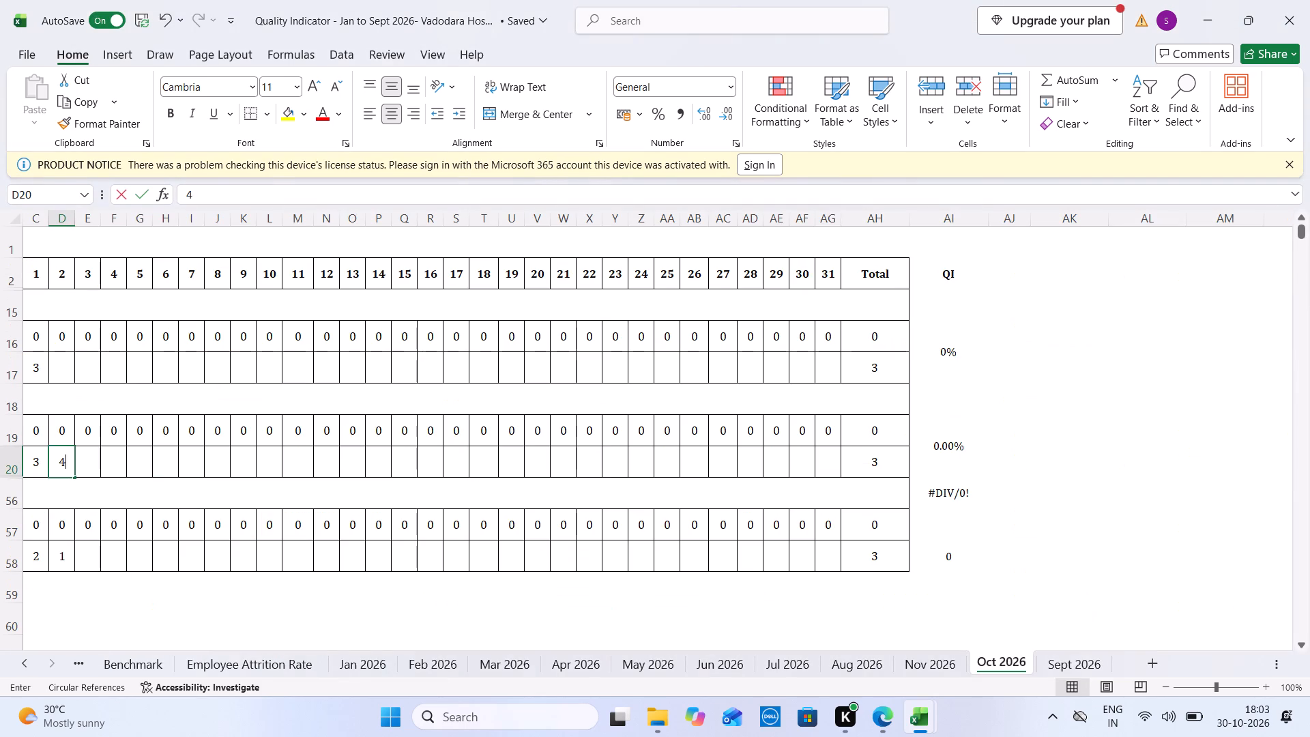
key("Up")
key("Up")
key("Up")
key("4")
Check the 02-10-2026 entries in the Panchakarma workbook and set day 2's re-scheduled therapies to 1.
key("ctrl+Tab")
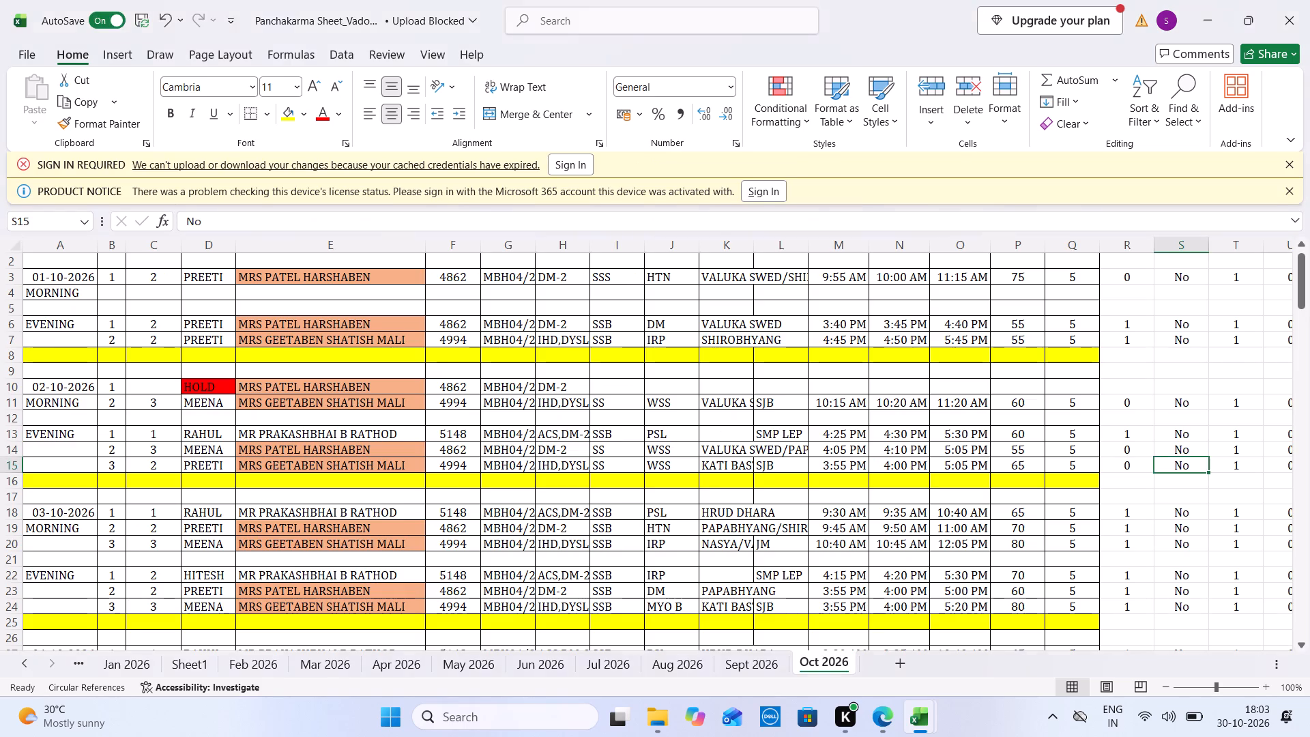
key("ctrl+Tab")
key("Up")
key("Up")
key("Down")
key("1")
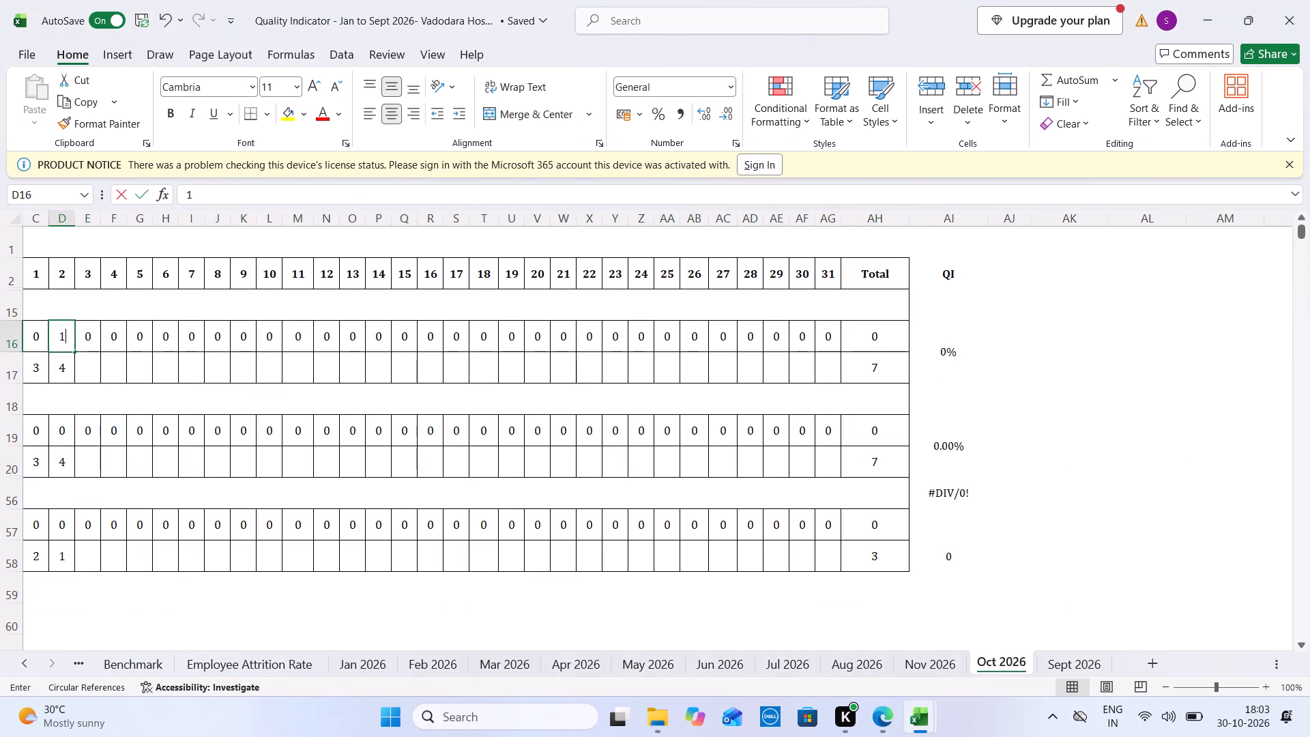
key("Down")
Check the 03-10-2026 entries in the Panchakarma workbook and set day 3's number of basti days to 6 in the Quality Indicator workbook.
key("Down")
key("Down")
key("Down")
key("Down")
key("Down")
key("Down")
key("Right")
key("ctrl+Tab")
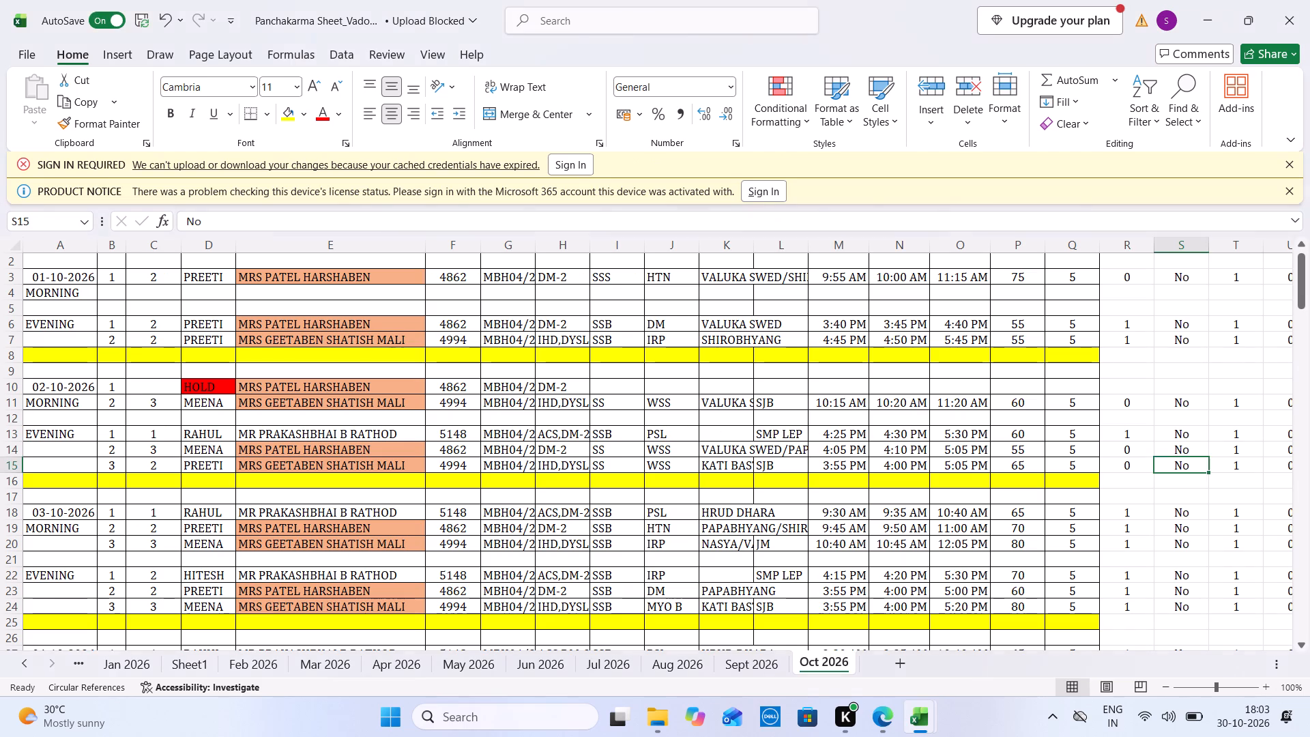
key("Down")
key("Down")
key("Down")
key("Down")
key("Down")
key("Down")
key("Down")
key("Down")
key("Down")
key("Down")
key("Down")
key("Down")
key("Down")
key("Down")
key("Down")
key("Down")
key("Down")
key("Down")
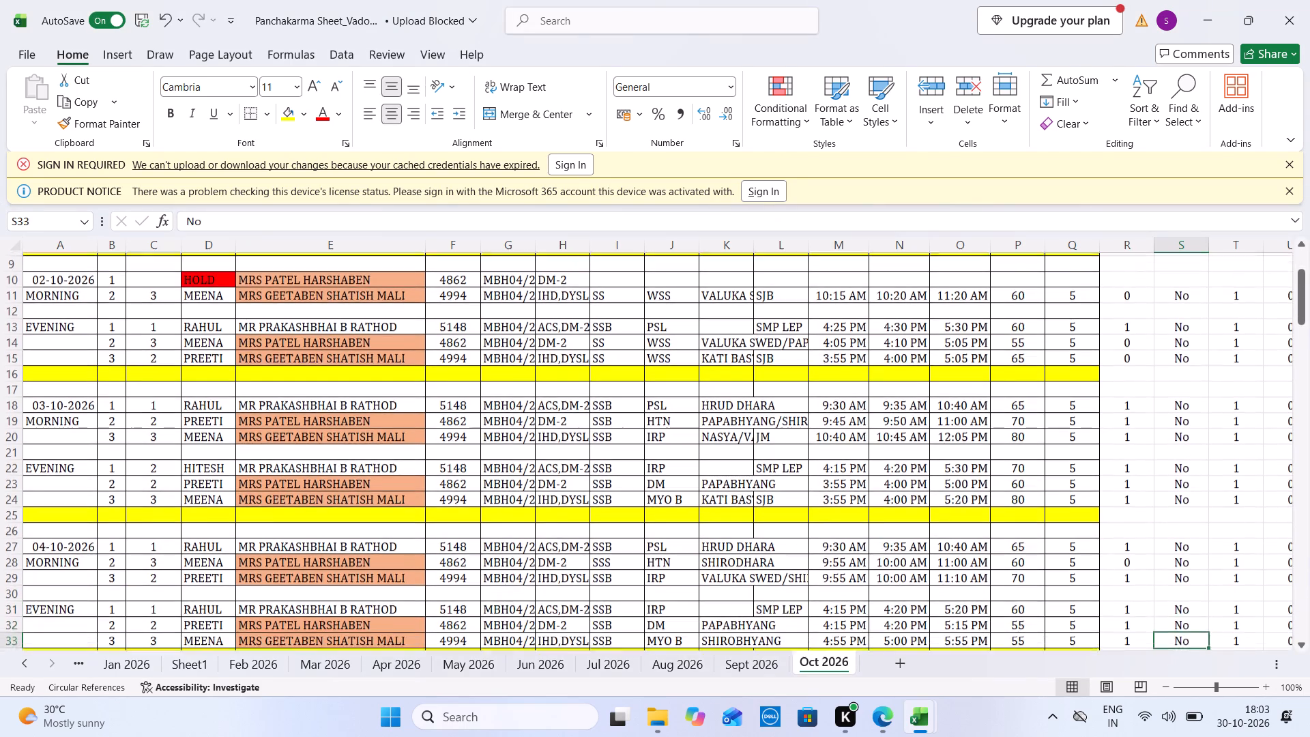
key("Down")
key("Down")
key("Down")
key("Down")
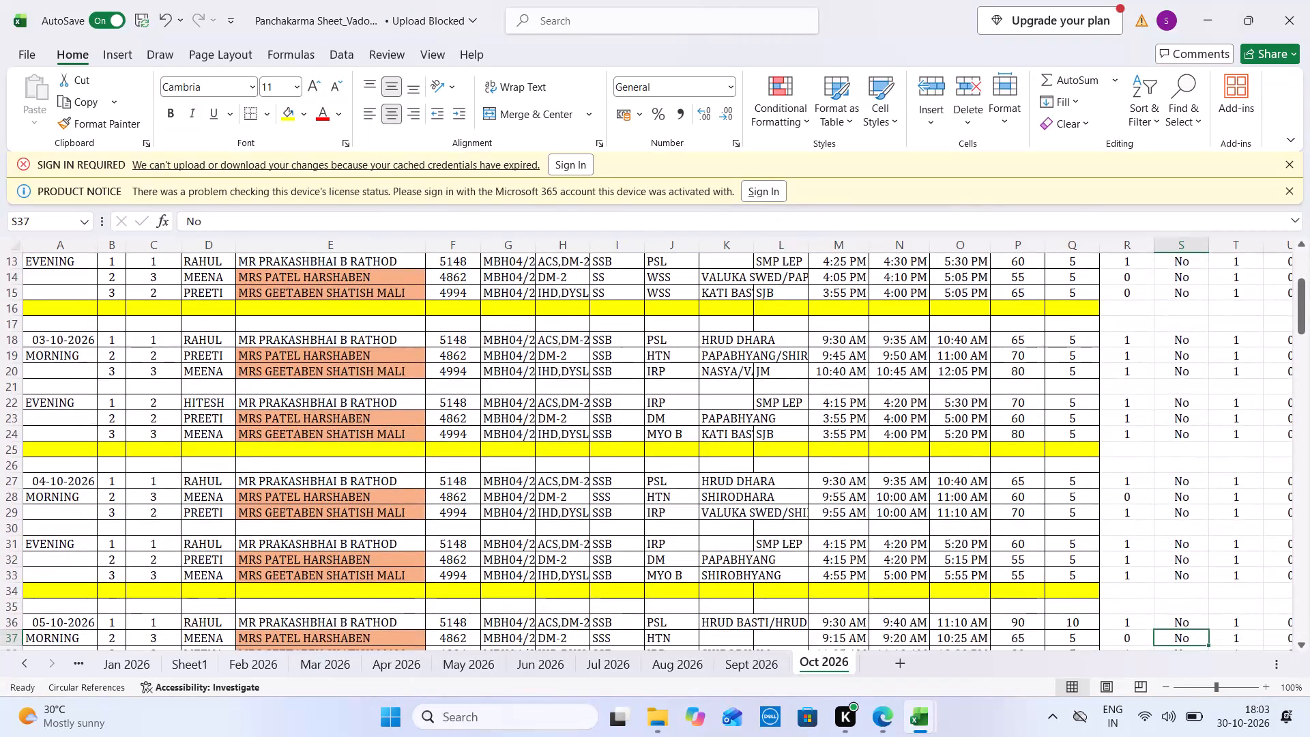
key("ctrl+Tab")
key("6")
key("Up")
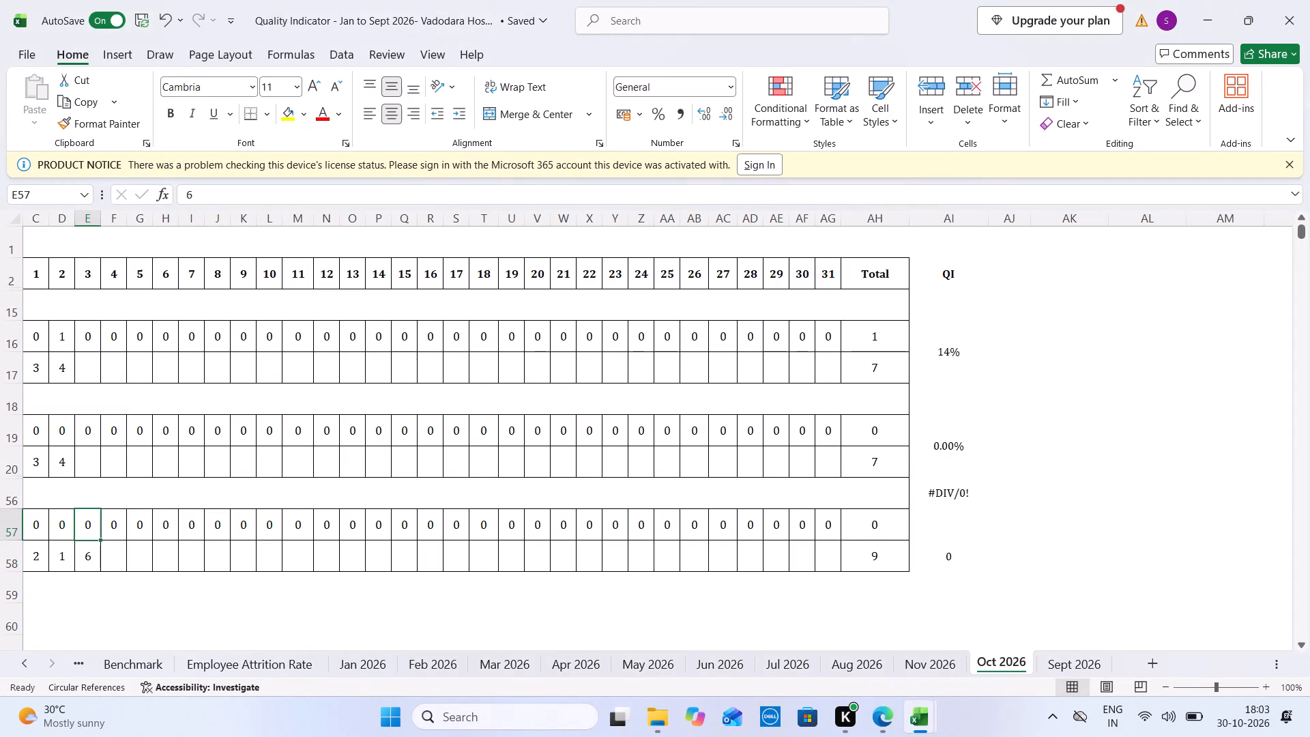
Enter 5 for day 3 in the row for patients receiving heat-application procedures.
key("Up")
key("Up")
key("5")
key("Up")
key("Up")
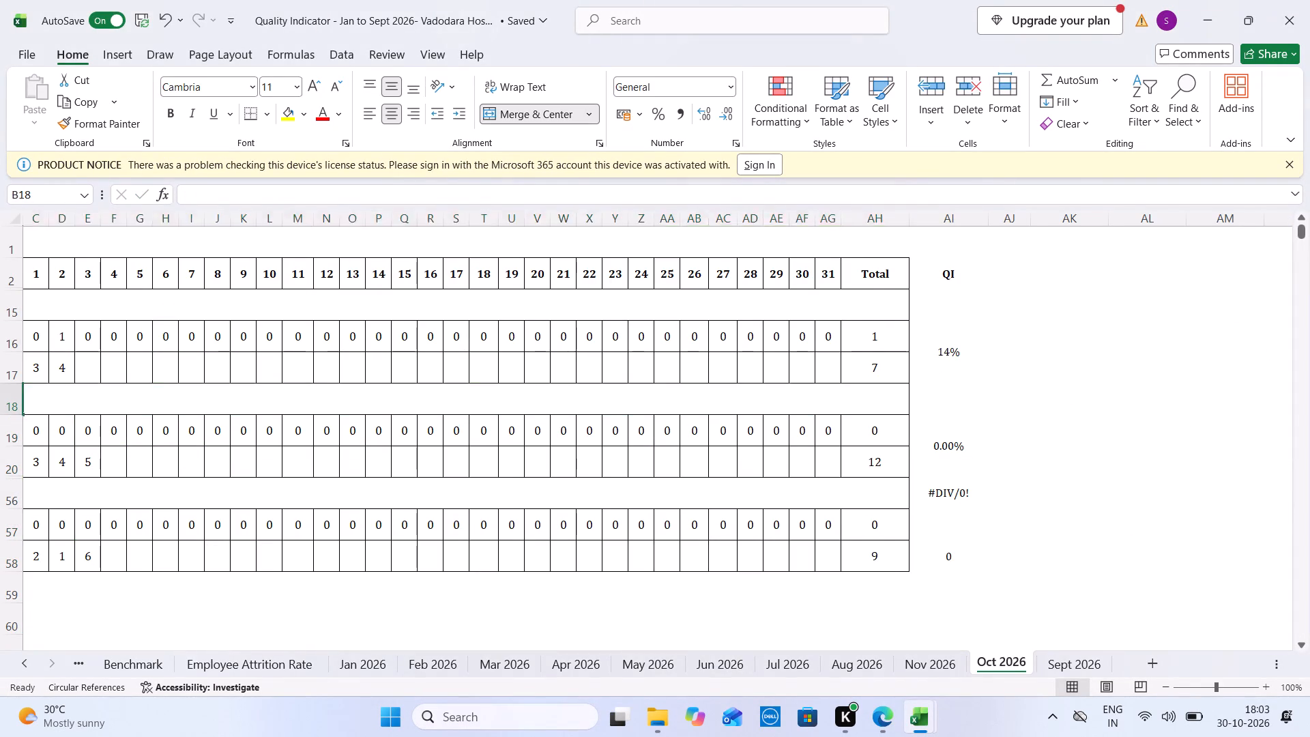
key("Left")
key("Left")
For day 3, set both the heat-application patients row and the Panchakarma/treatment procedures performed row to 6.
left_click(529, 461)
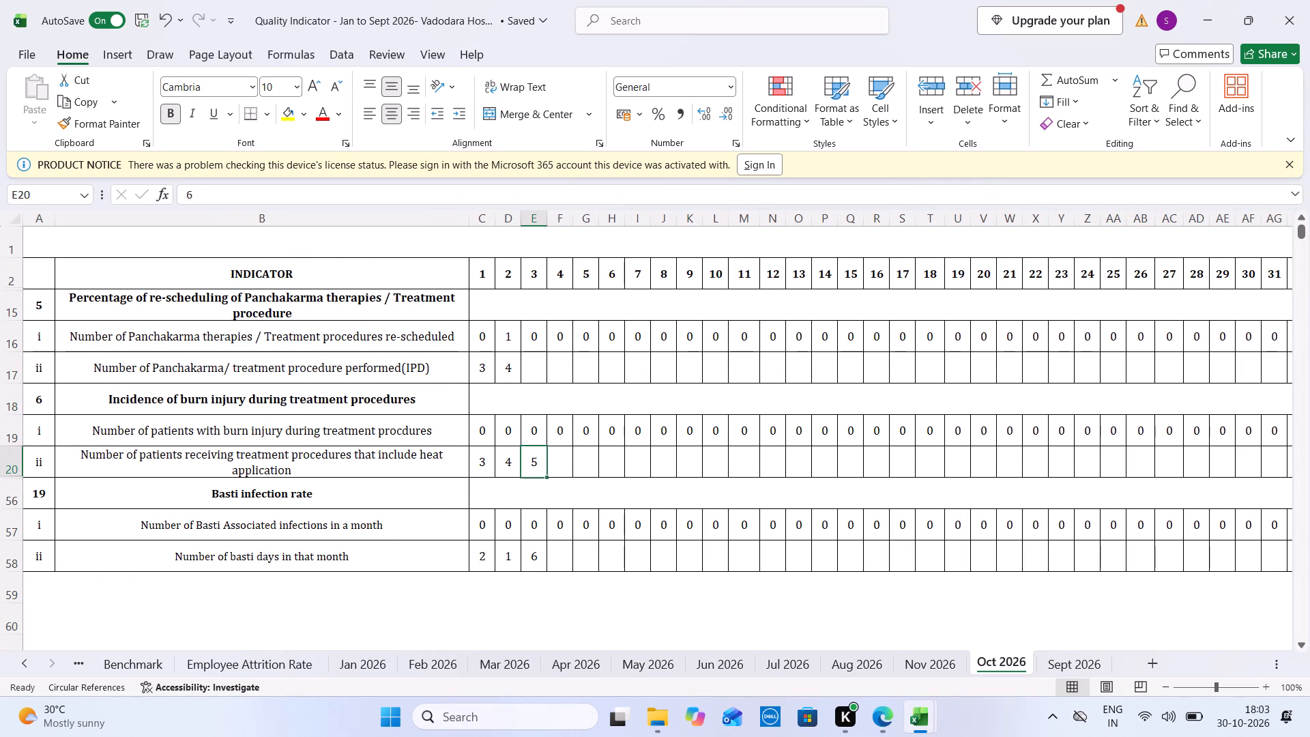
key("6")
left_click(527, 360)
key("6")
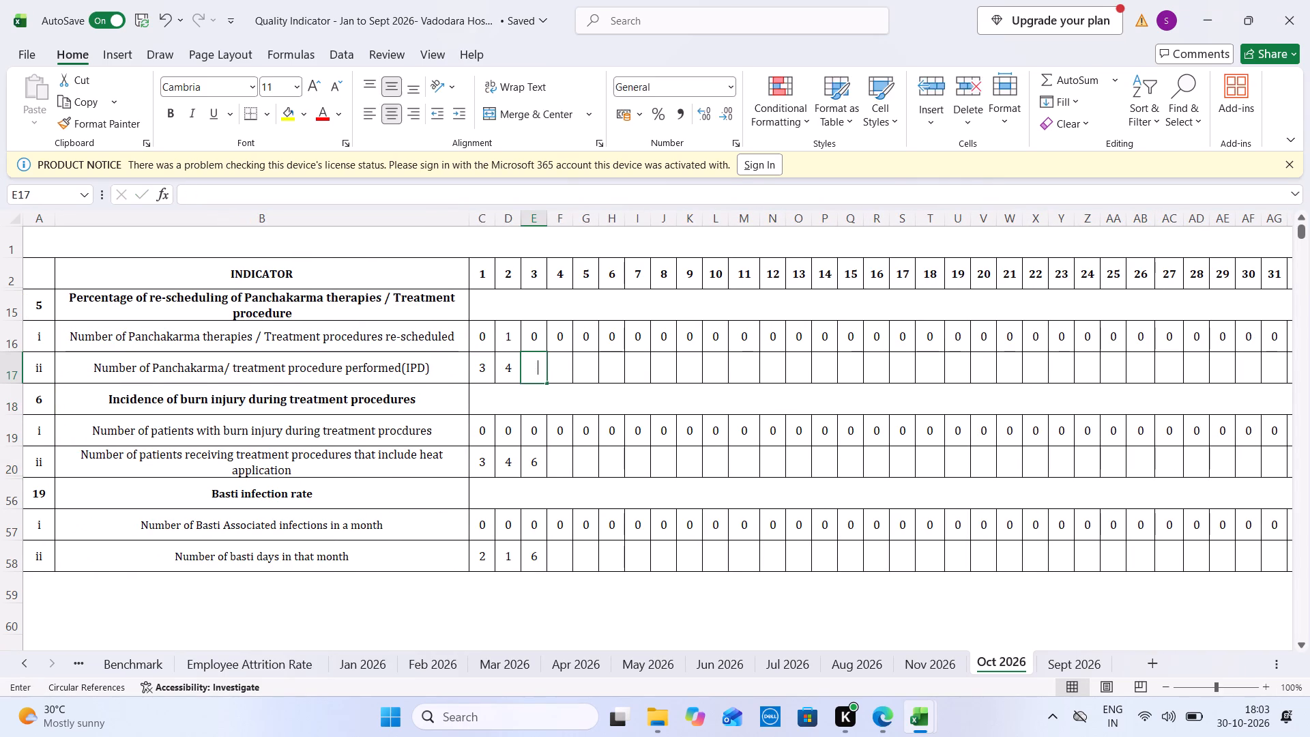
Using the 04-10-2026 Panchakarma entries, enter day 4's figures: 5 basti days, 6 heat-application patients and 6 procedures performed.
key("ctrl+Tab")
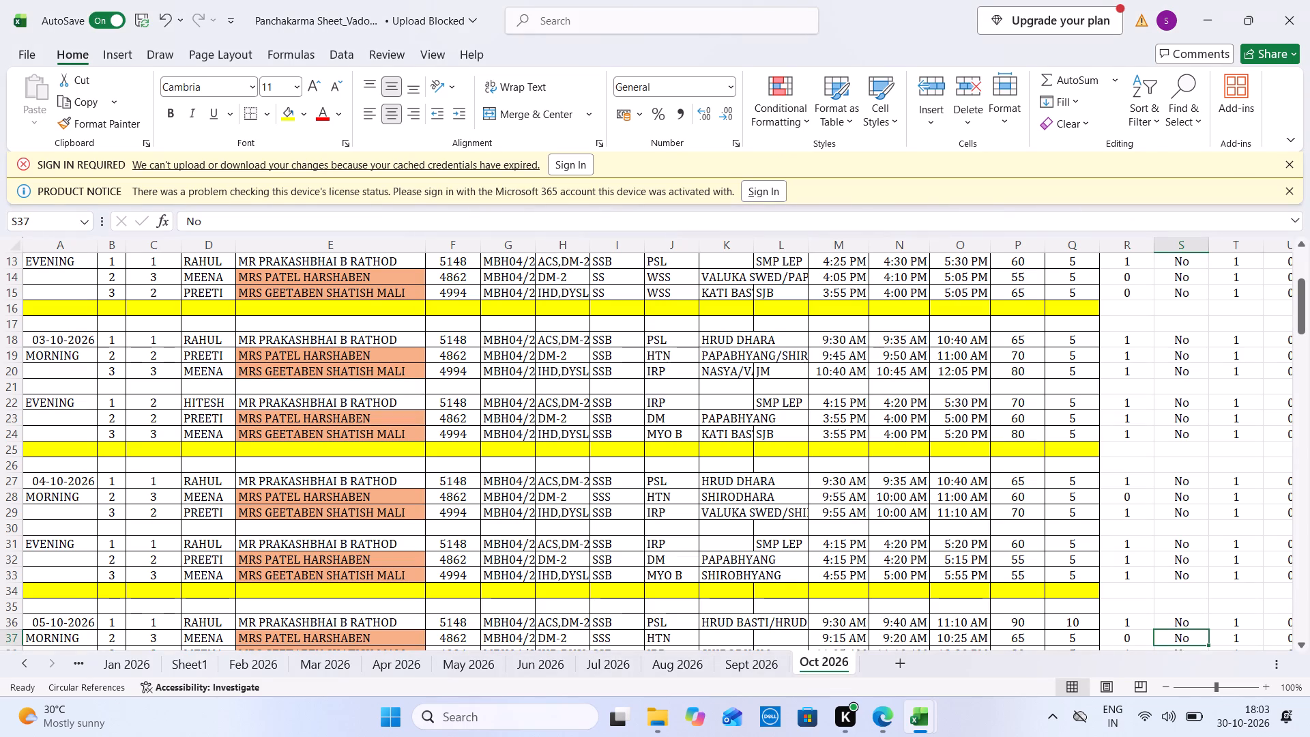
left_click(1143, 555)
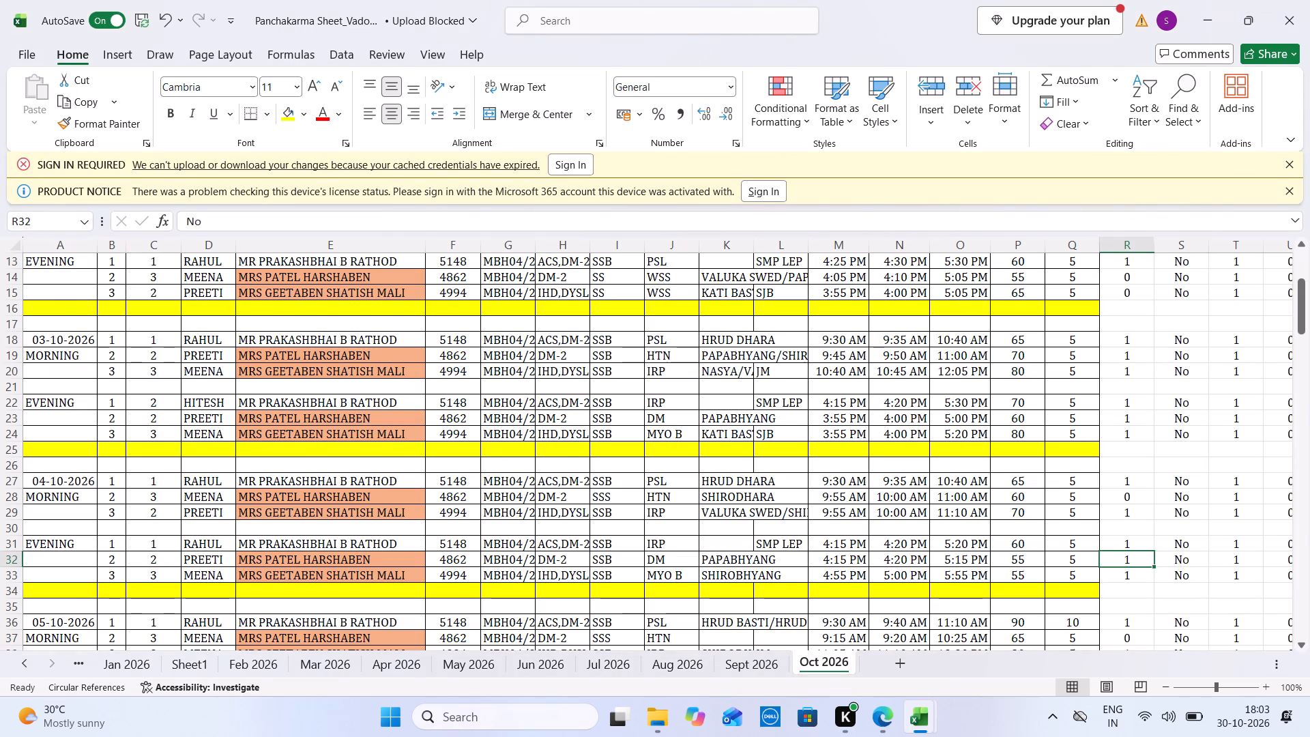
key("ctrl+Tab")
key("Down")
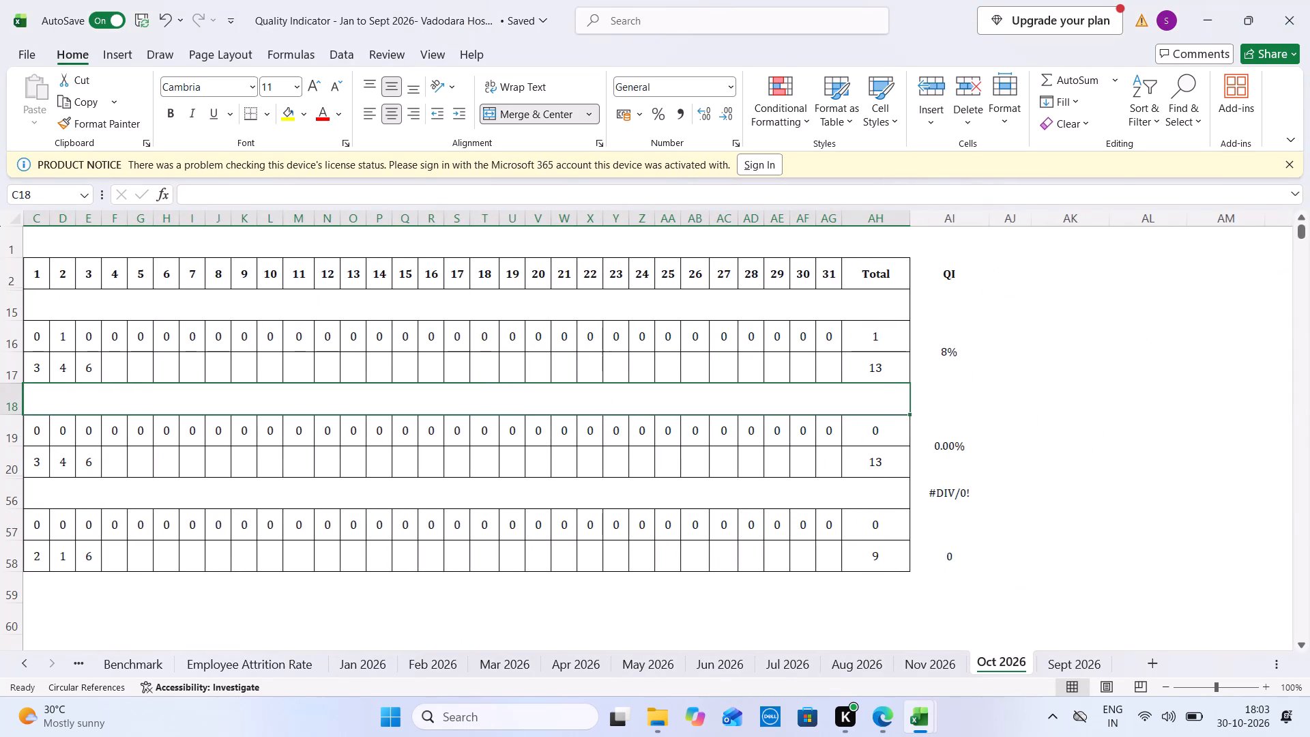
left_click(113, 552)
key("5")
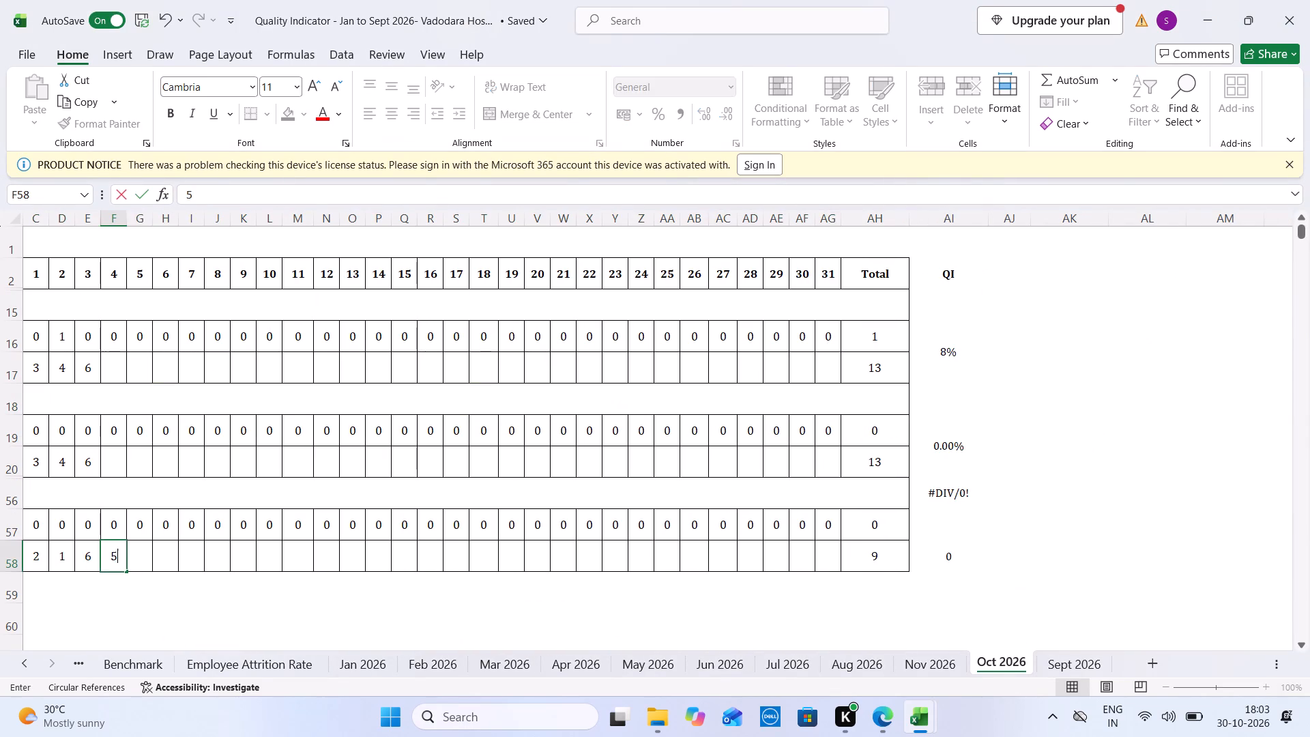
key("Up")
key("Up")
key("Up")
key("6")
key("Up")
key("Up")
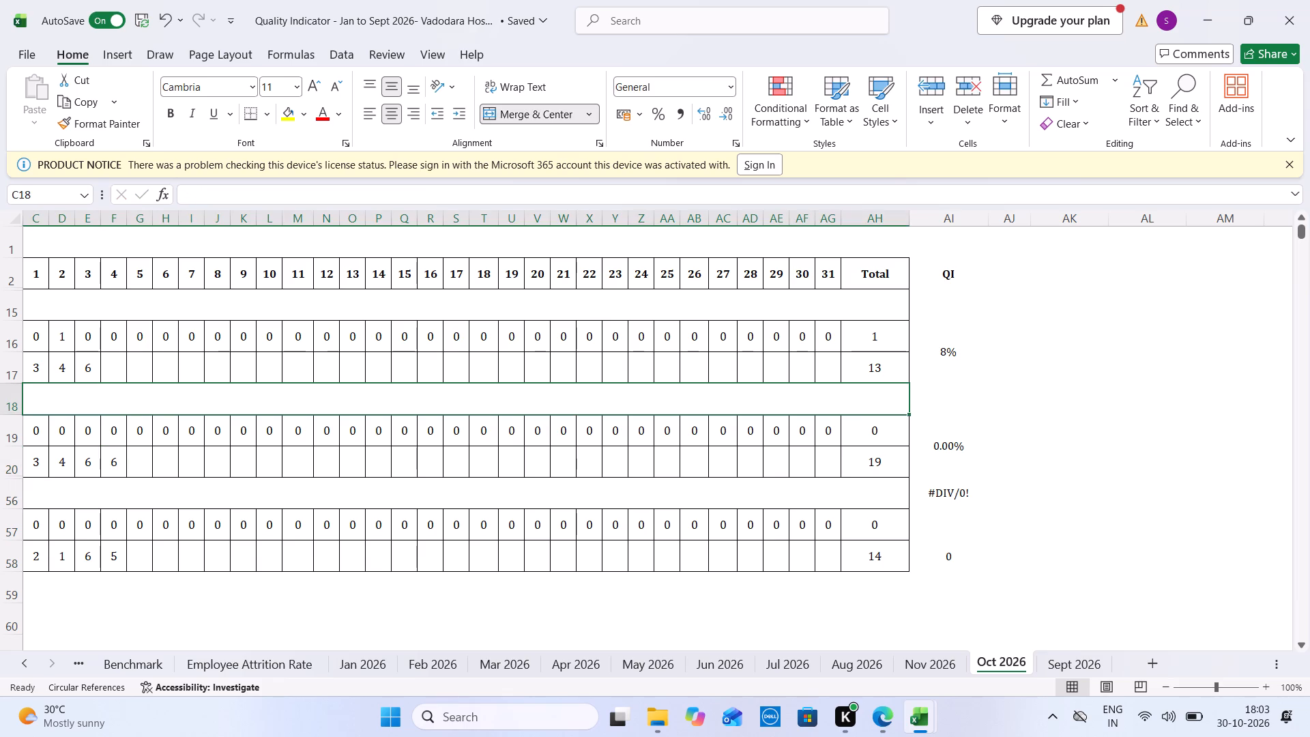
key("Up")
key("6")
Using the 05-10-2026 Panchakarma entries, enter day 5's figures: 5 basti days, 6 heat-application patients and 6 procedures performed.
left_click(149, 558)
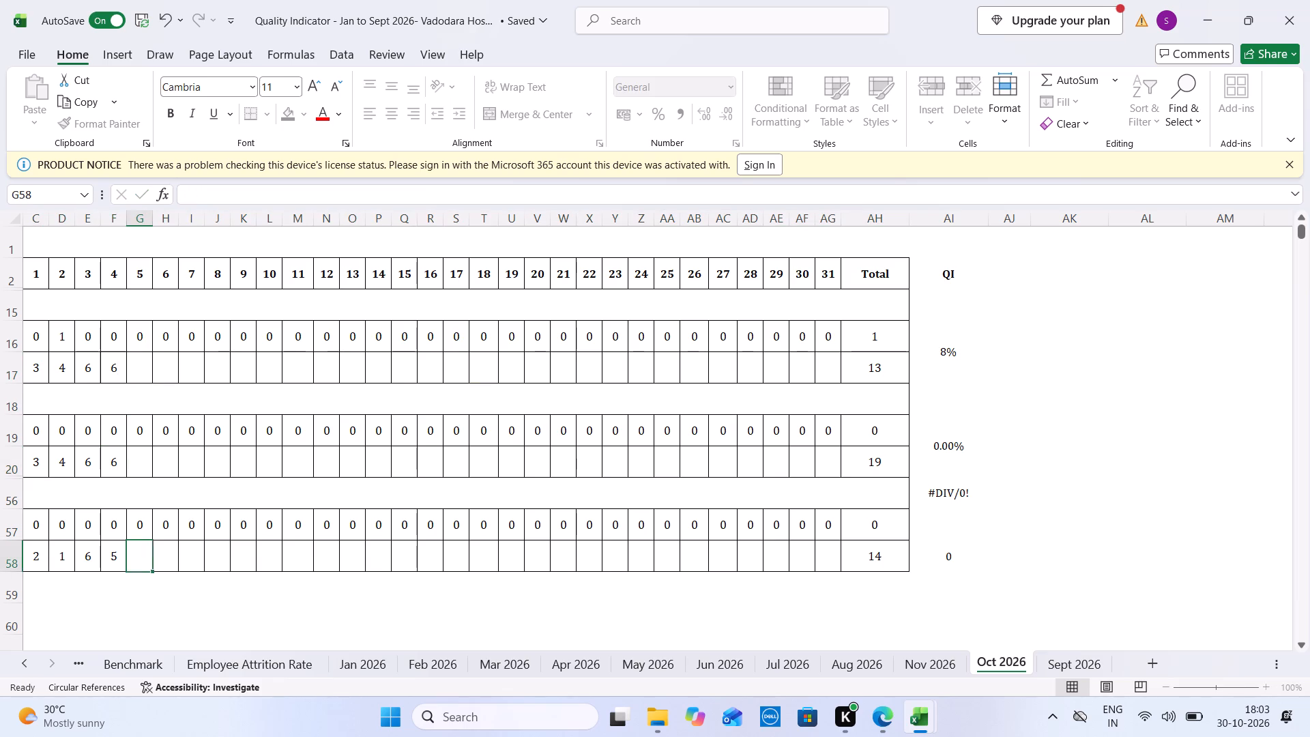
key("ctrl+Tab")
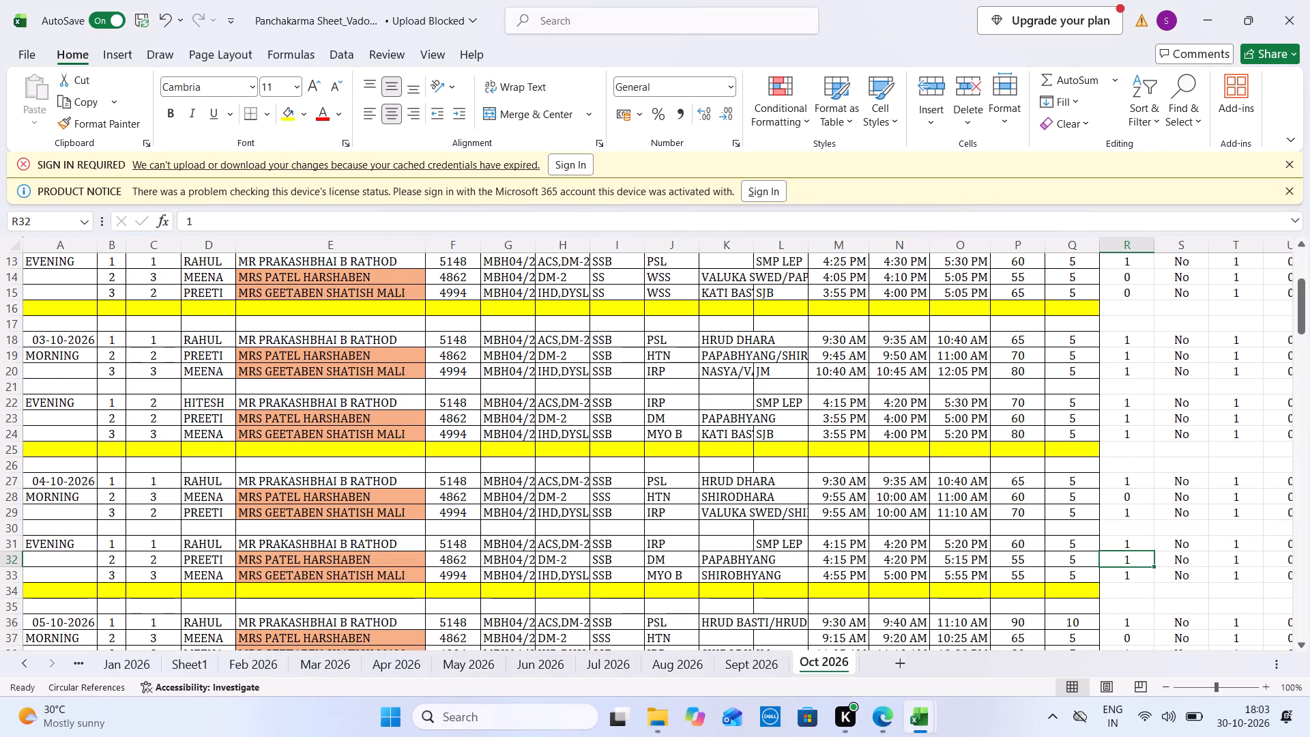
key("Down")
key("Down")
key("Down")
key("Down")
key("Down")
key("Down")
key("Down")
key("Down")
key("Down")
key("Down")
key("Down")
key("Down")
key("Down")
key("Down")
key("Down")
key("Down")
key("Down")
key("Down")
key("Down")
key("Down")
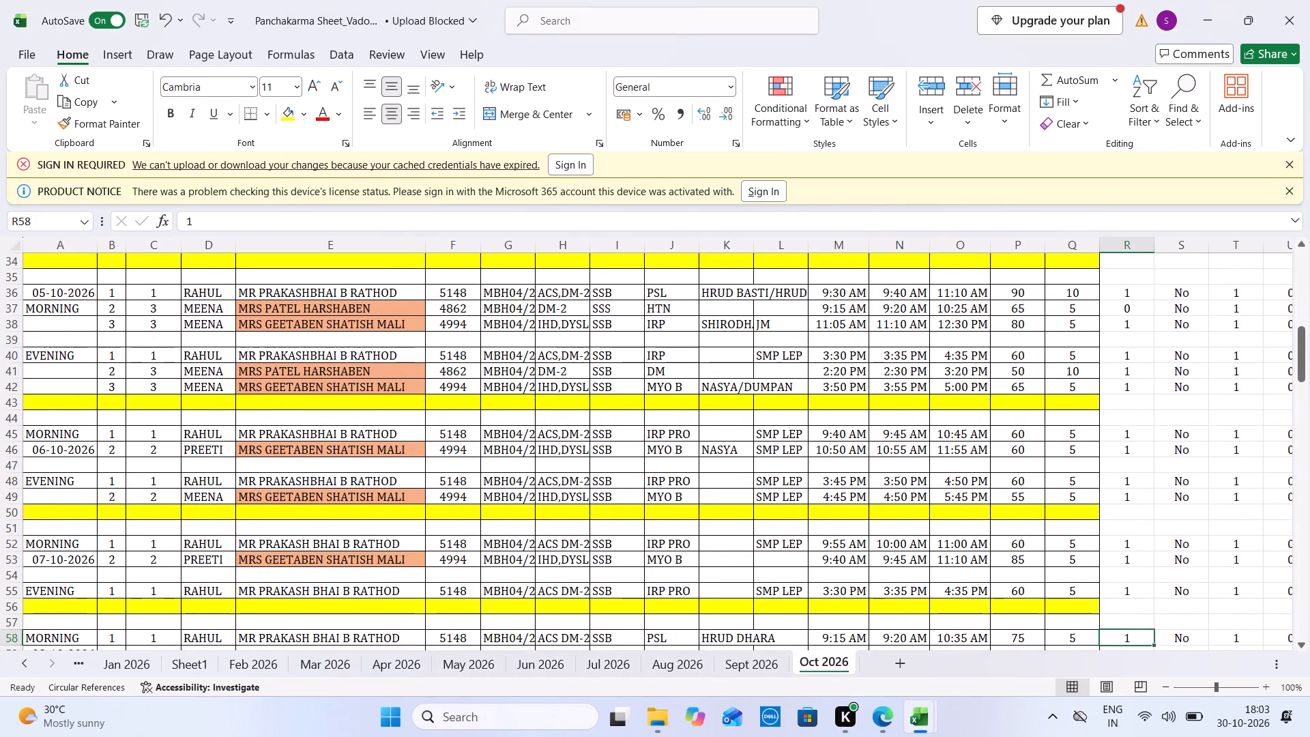
key("ctrl+Tab")
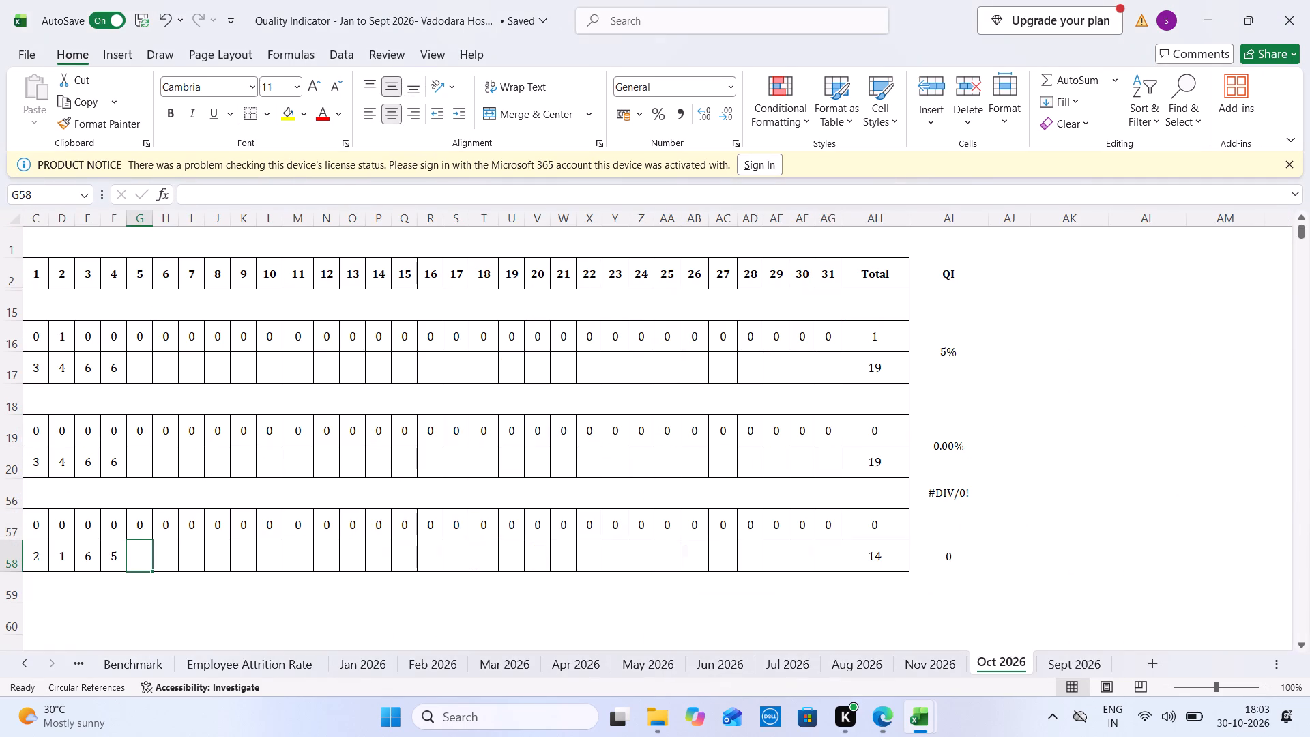
key("5")
key("Up")
key("Up")
key("Up")
key("6")
key("Up")
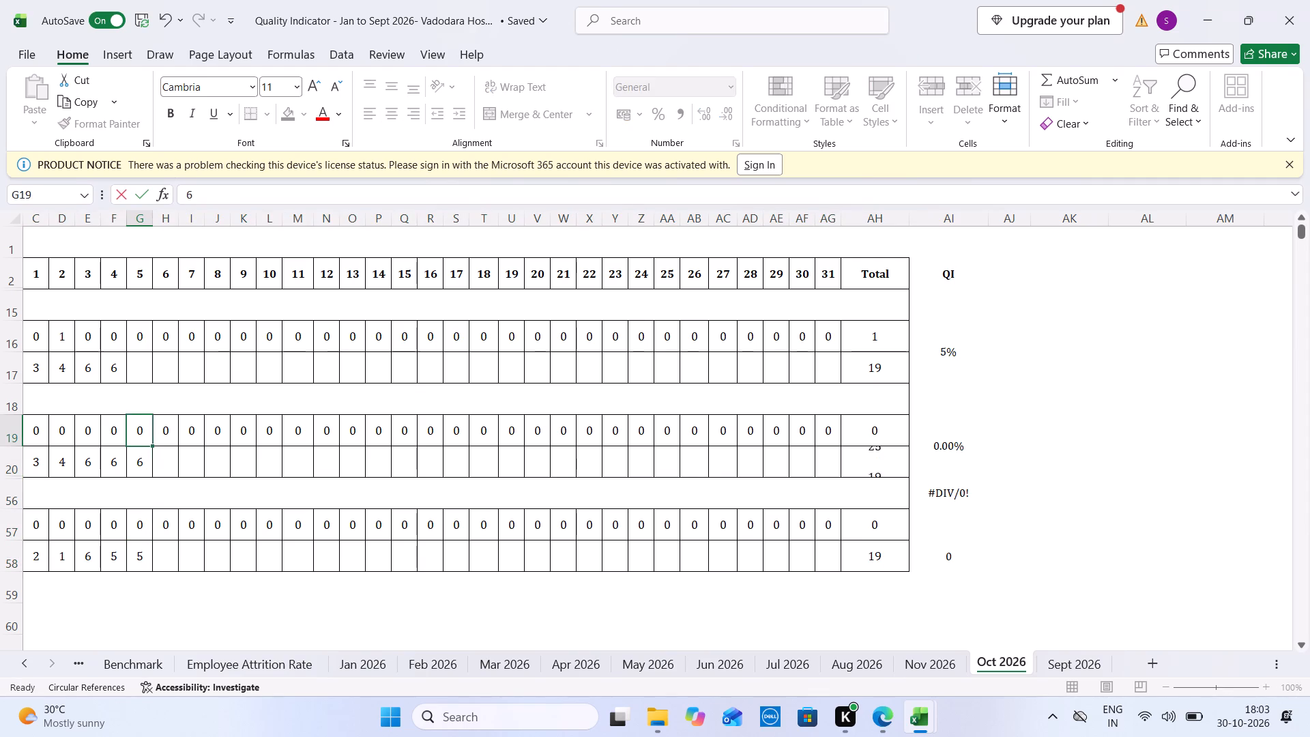
key("Up")
key("Up")
key("6")
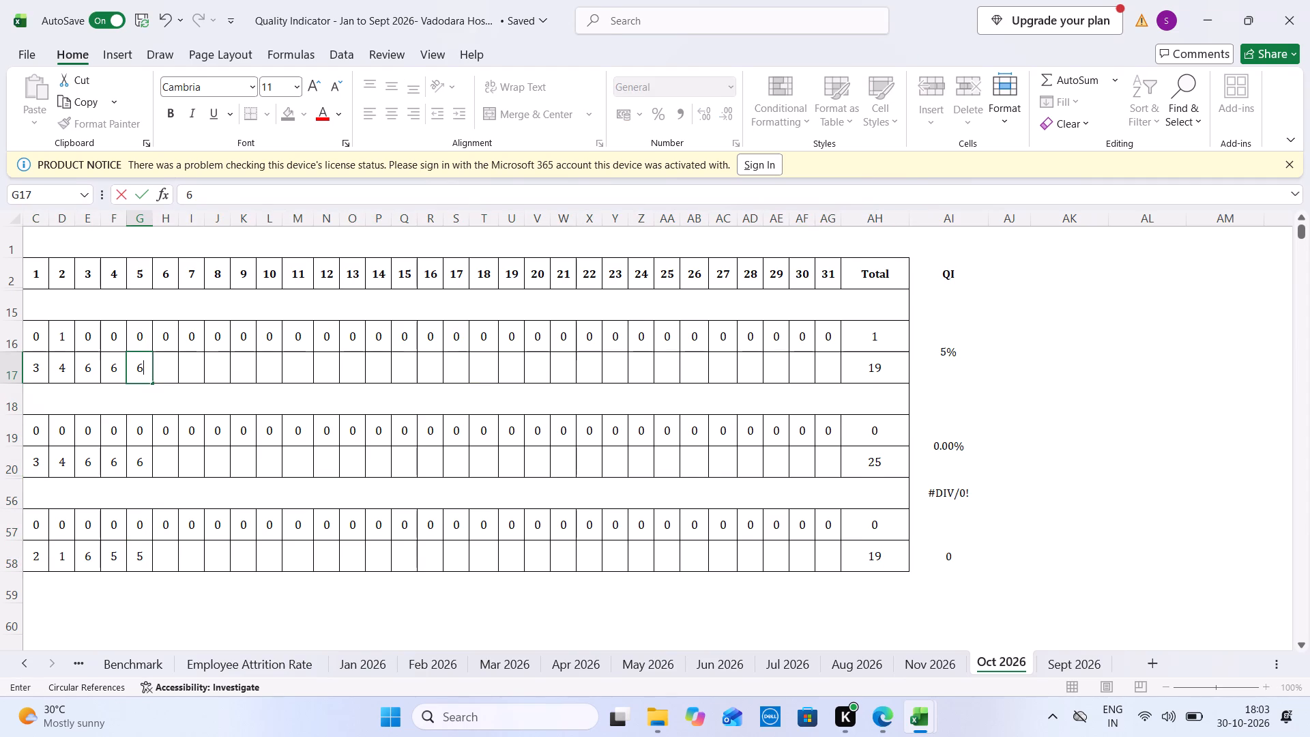
Using the 06-10-2026 Panchakarma entries, enter 4 for day 6 in the basti days, heat-application patients and procedures performed rows.
left_click(165, 566)
key("ctrl+Tab")
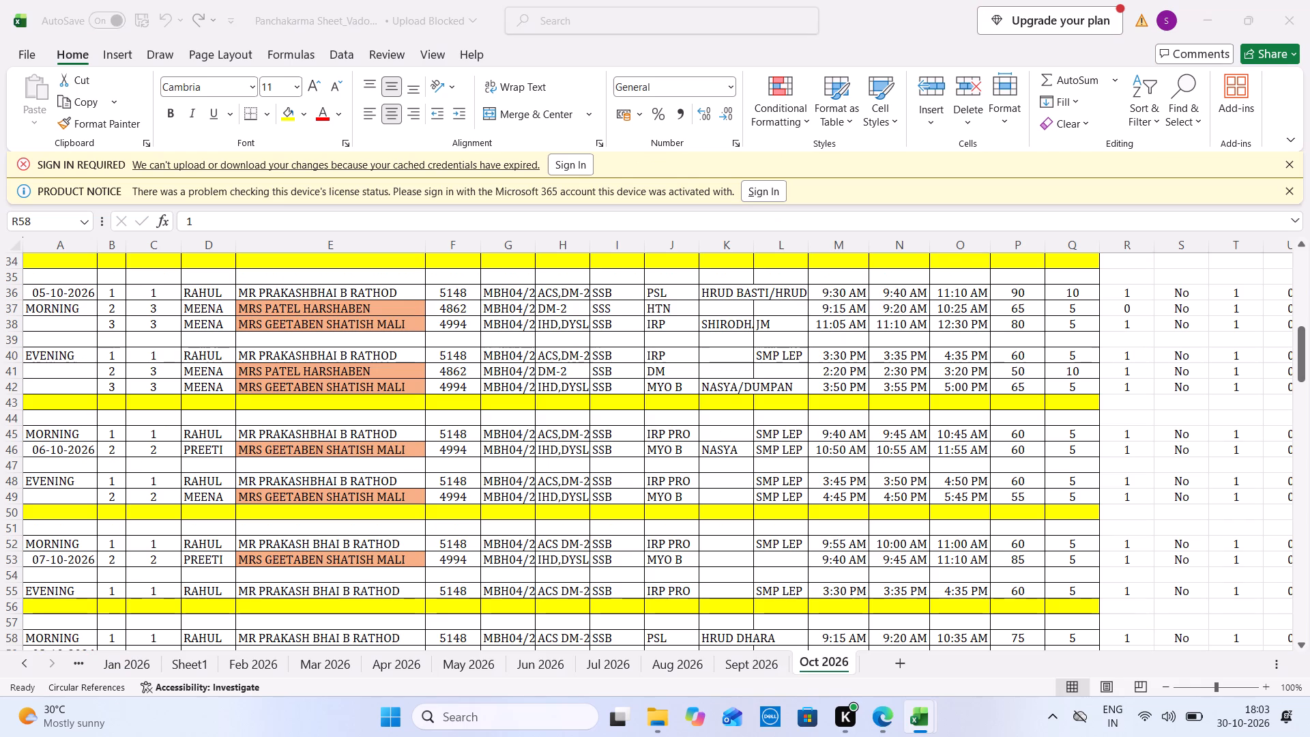
key("Down")
key("Down")
key("Down")
key("Down")
key("Down")
key("Down")
key("Down")
key("Down")
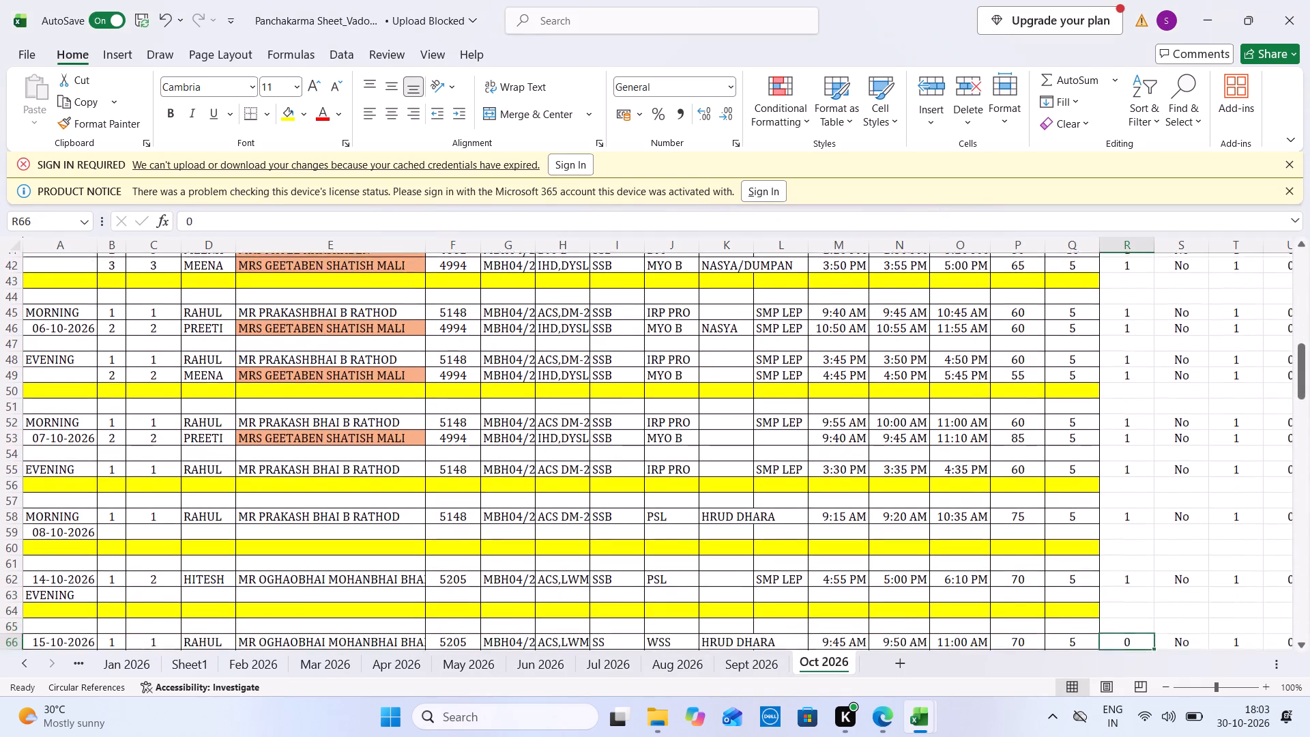
key("Down")
key("ctrl+Tab")
key("ctrl+Tab")
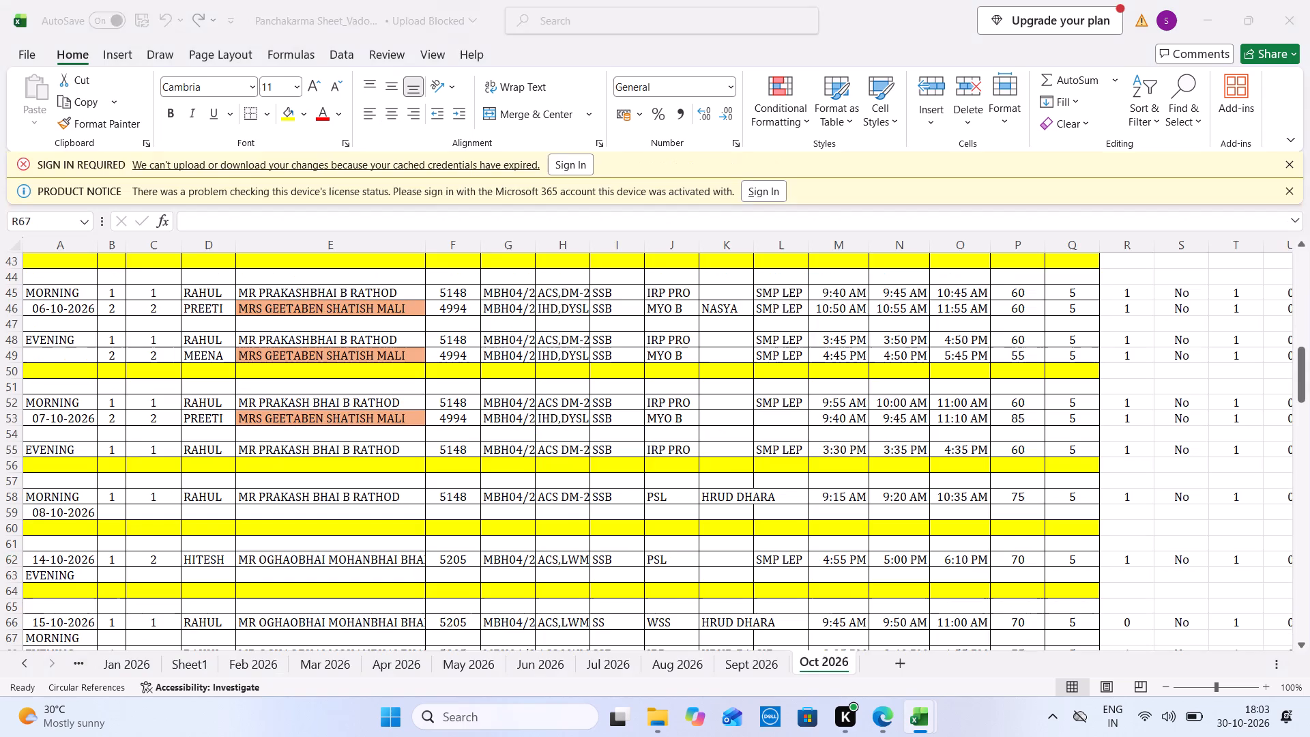
key("ctrl+Tab")
key("ctrl+Tab")
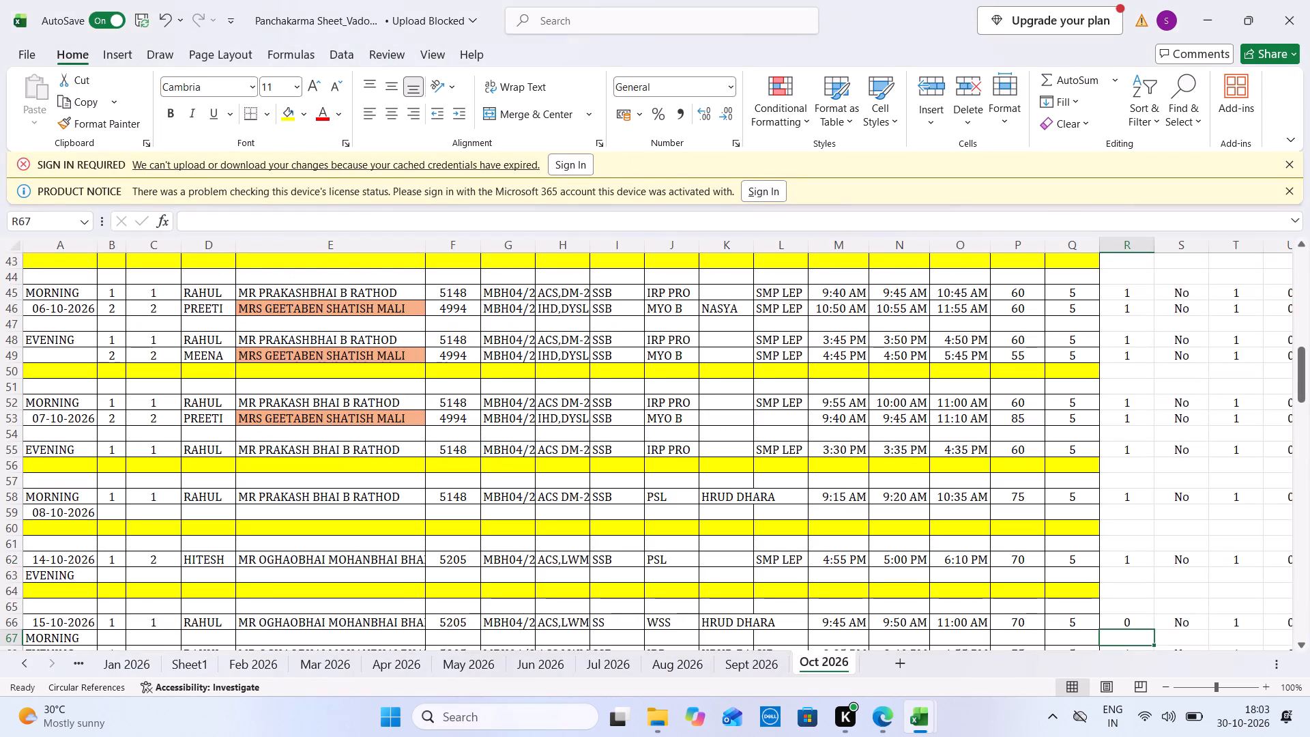
key("ctrl+Tab")
key("4")
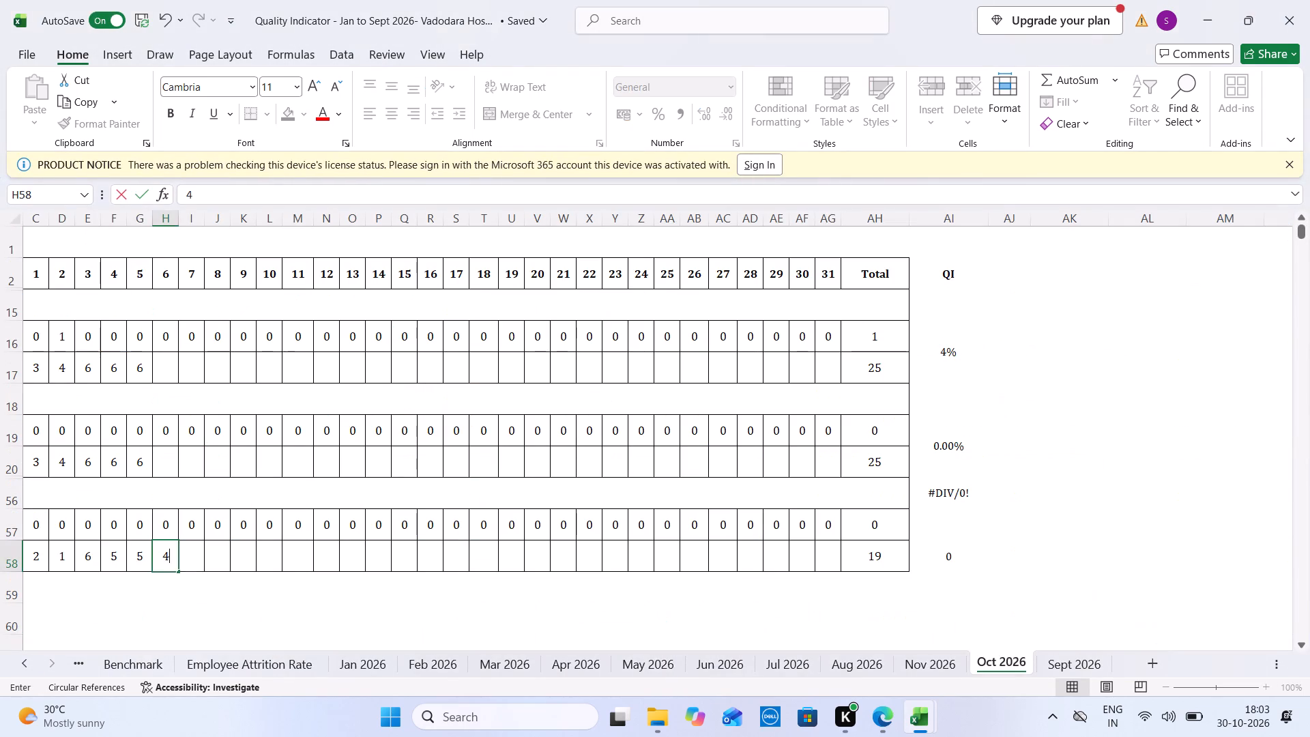
key("Up")
key("Up")
key("Up")
key("Up")
key("Down")
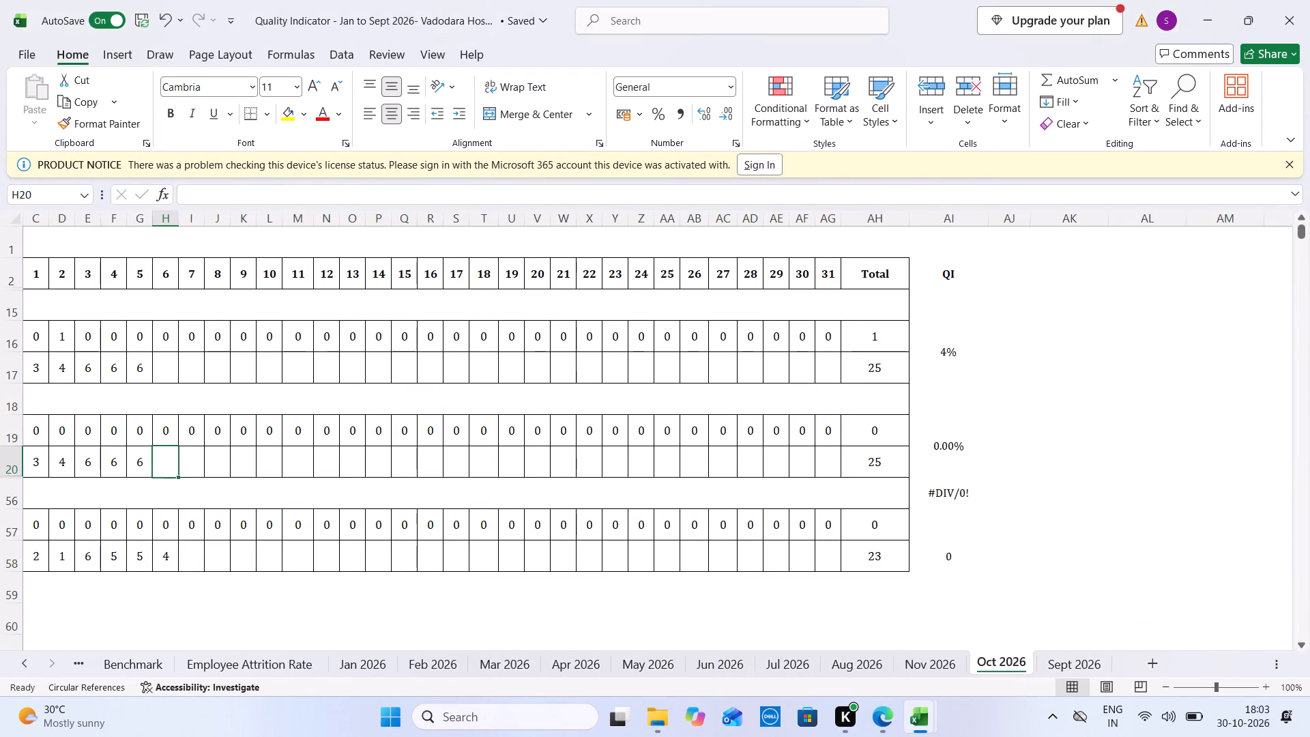
key("4")
key("Up")
key("Up")
key("Up")
key("4")
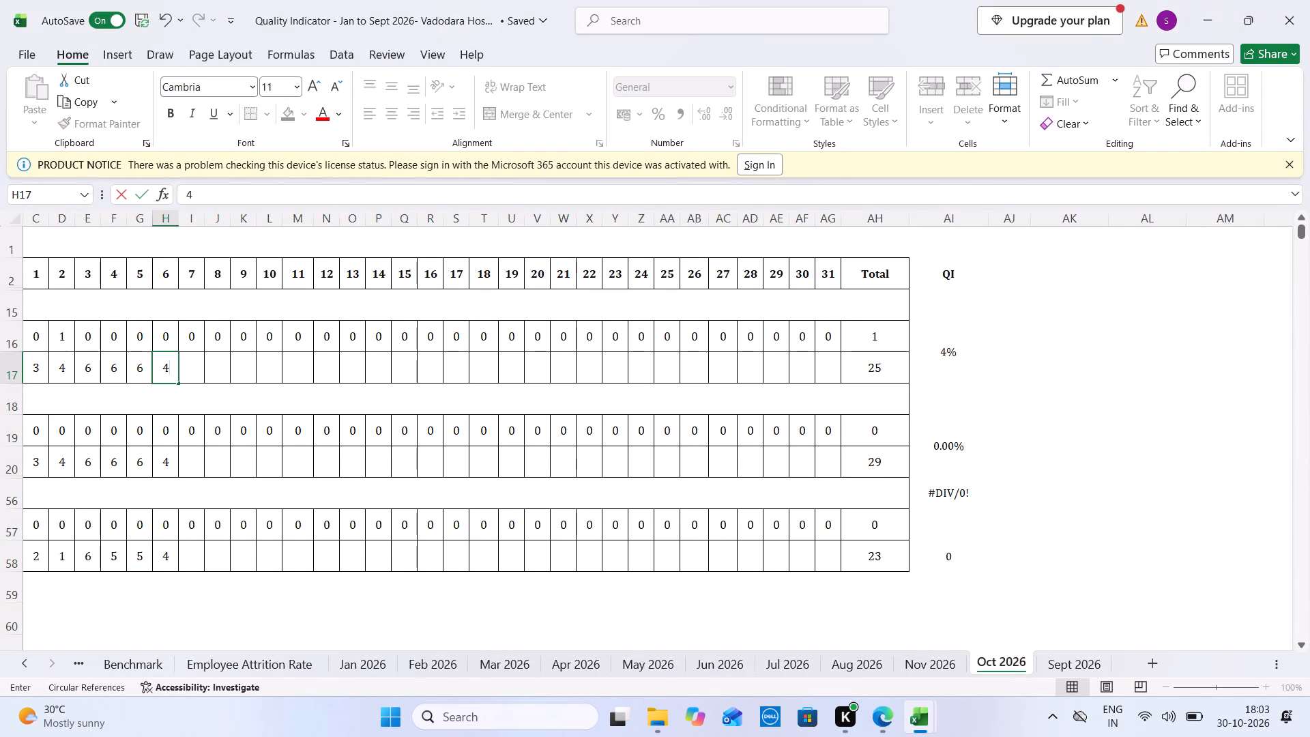
Using the 07-10-2026 Panchakarma entries, enter 3 for day 7 in the basti days, heat-application patients and procedures performed rows.
left_click(199, 565)
key("ctrl+Tab")
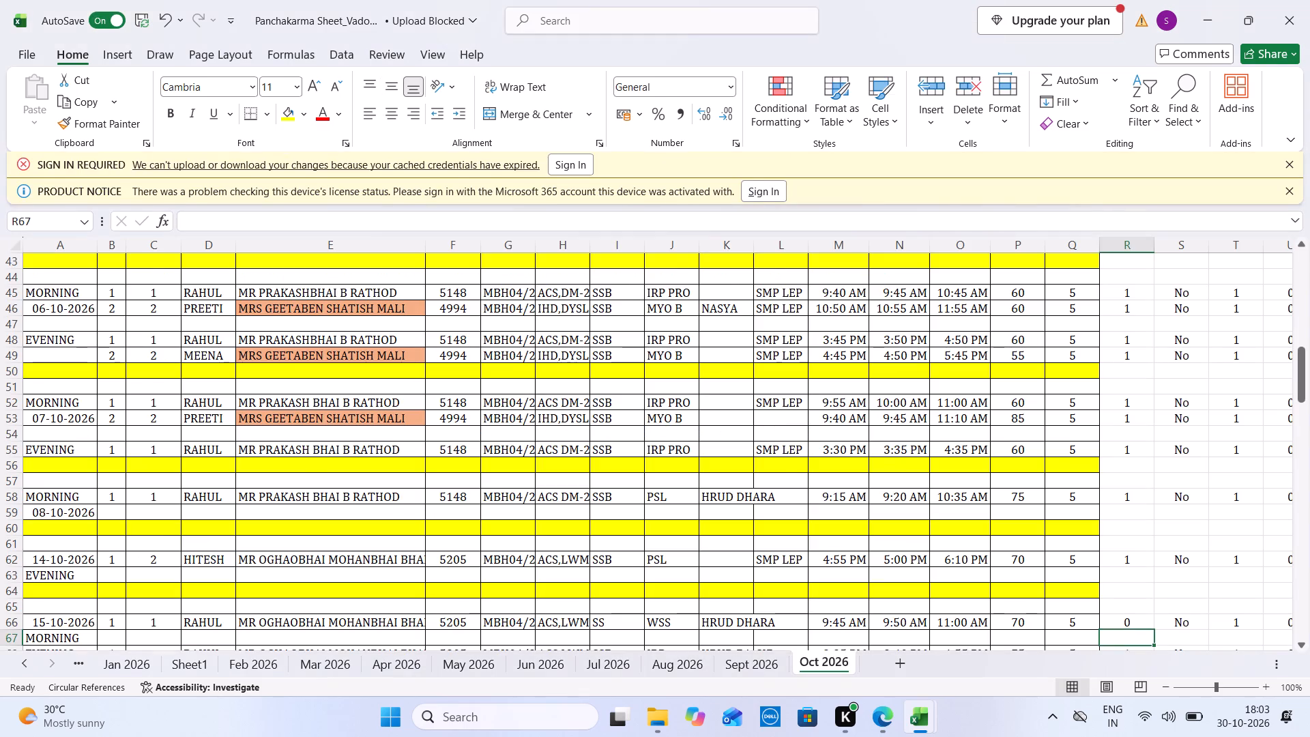
key("ctrl+Tab")
key("3")
key("Up")
key("Up")
key("Up")
key("3")
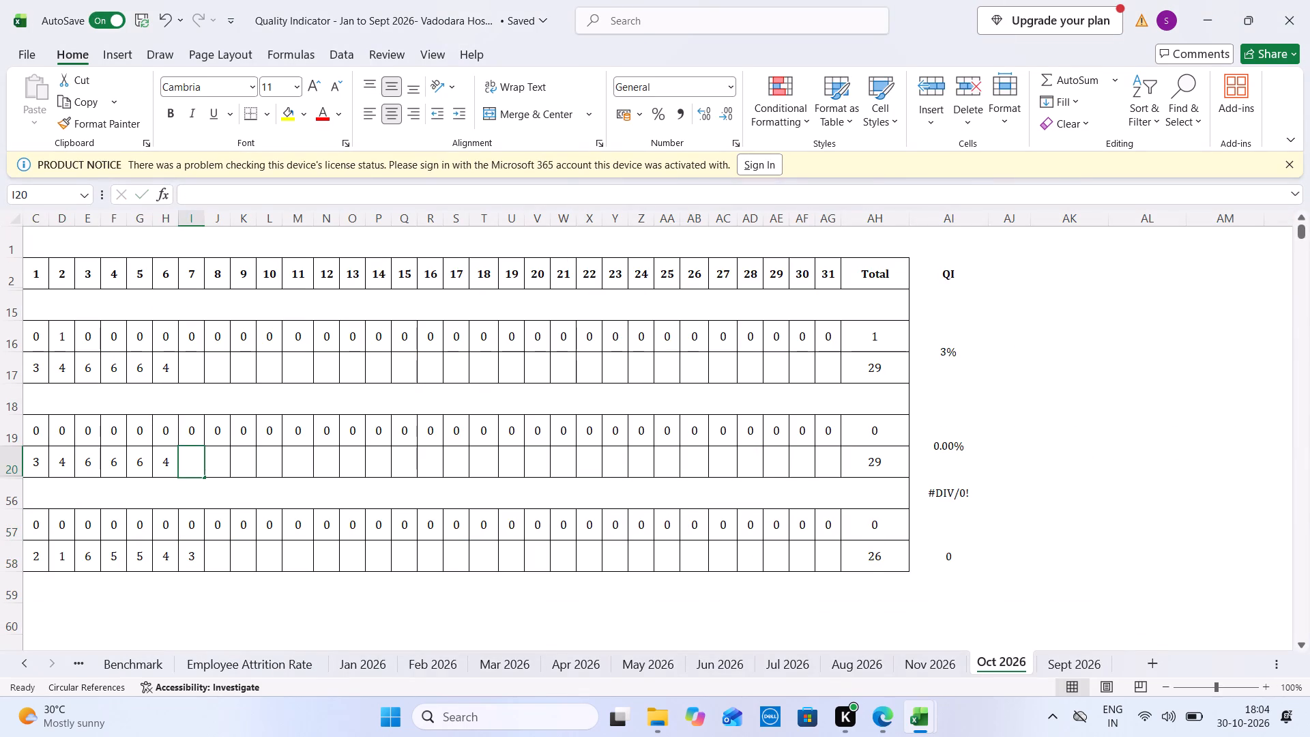
key("Up")
key("Up")
key("Up")
key("3")
From the 08-10-2026 Panchakarma entries, enter 1 for day 8 in the basti days, heat-application patients and procedures performed rows, and save the workbook.
left_click(219, 563)
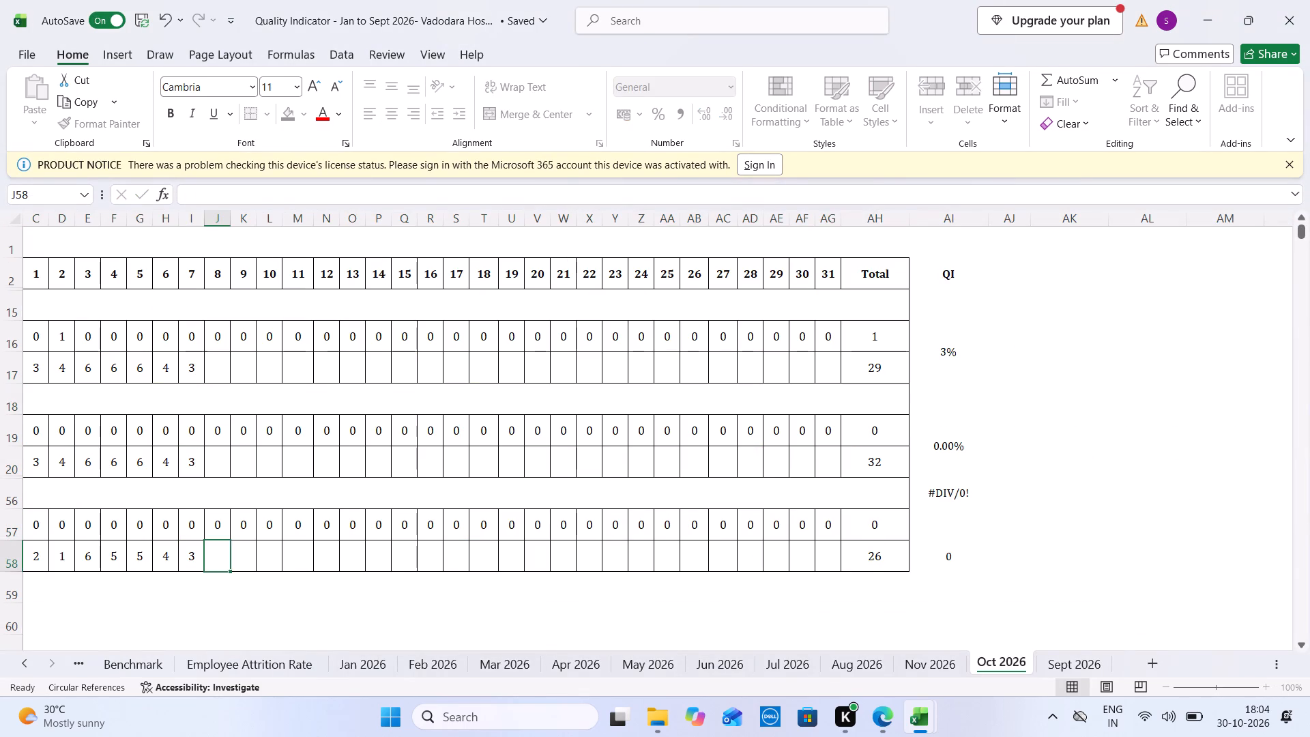
key("ctrl+Tab")
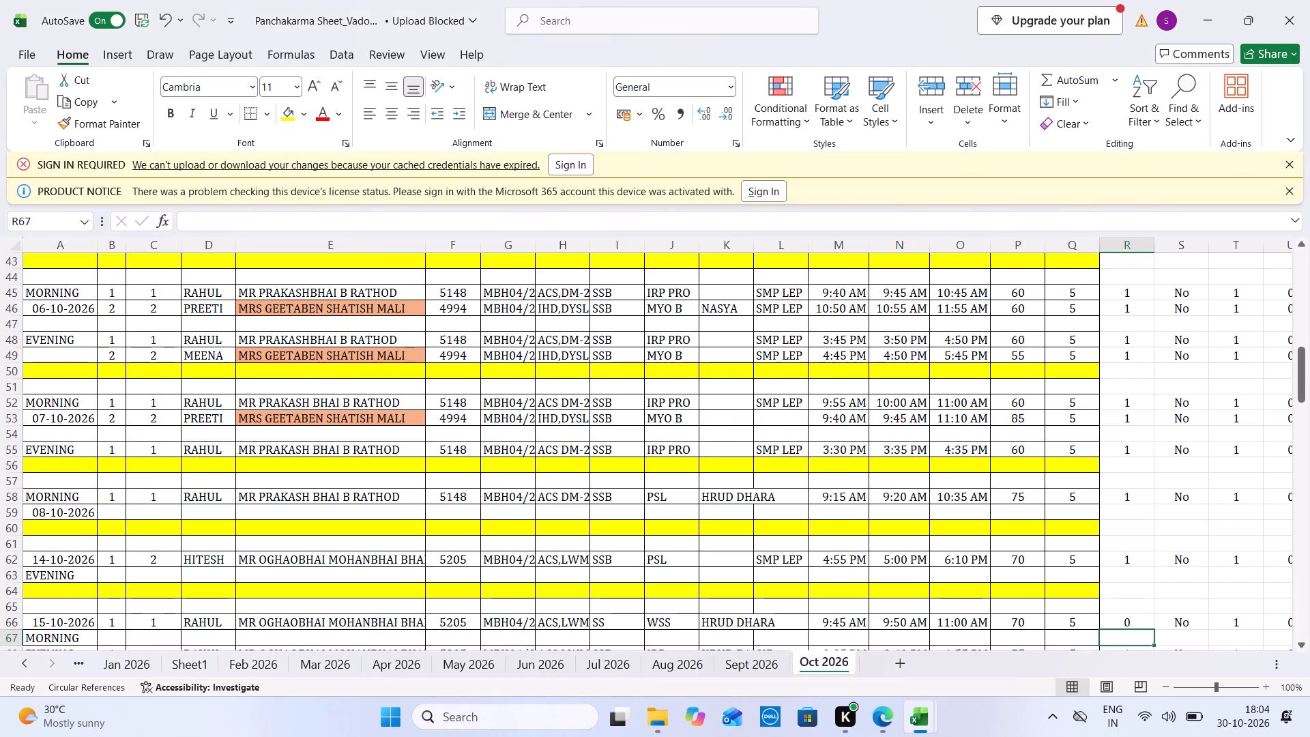
key("ctrl+Tab")
key("1")
key("Up")
key("Up")
key("Up")
key("Up")
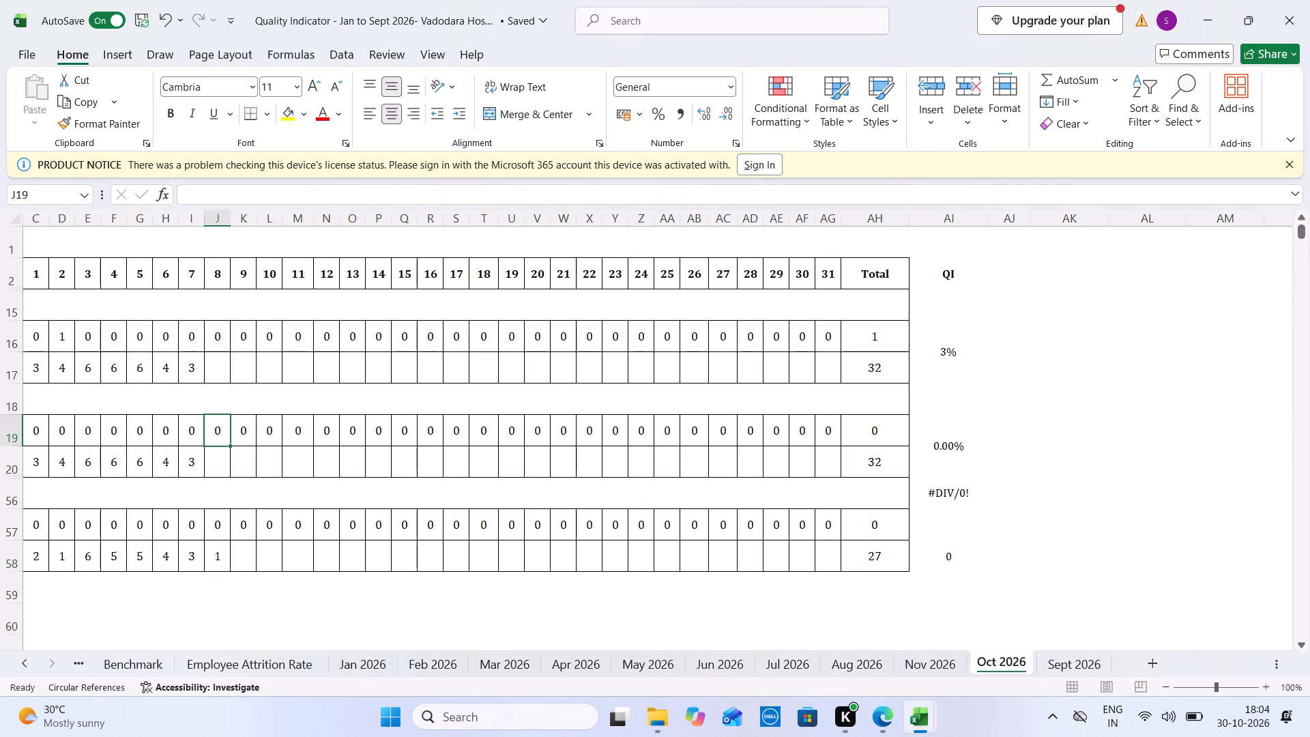
key("Down")
key("1")
key("Up")
key("Up")
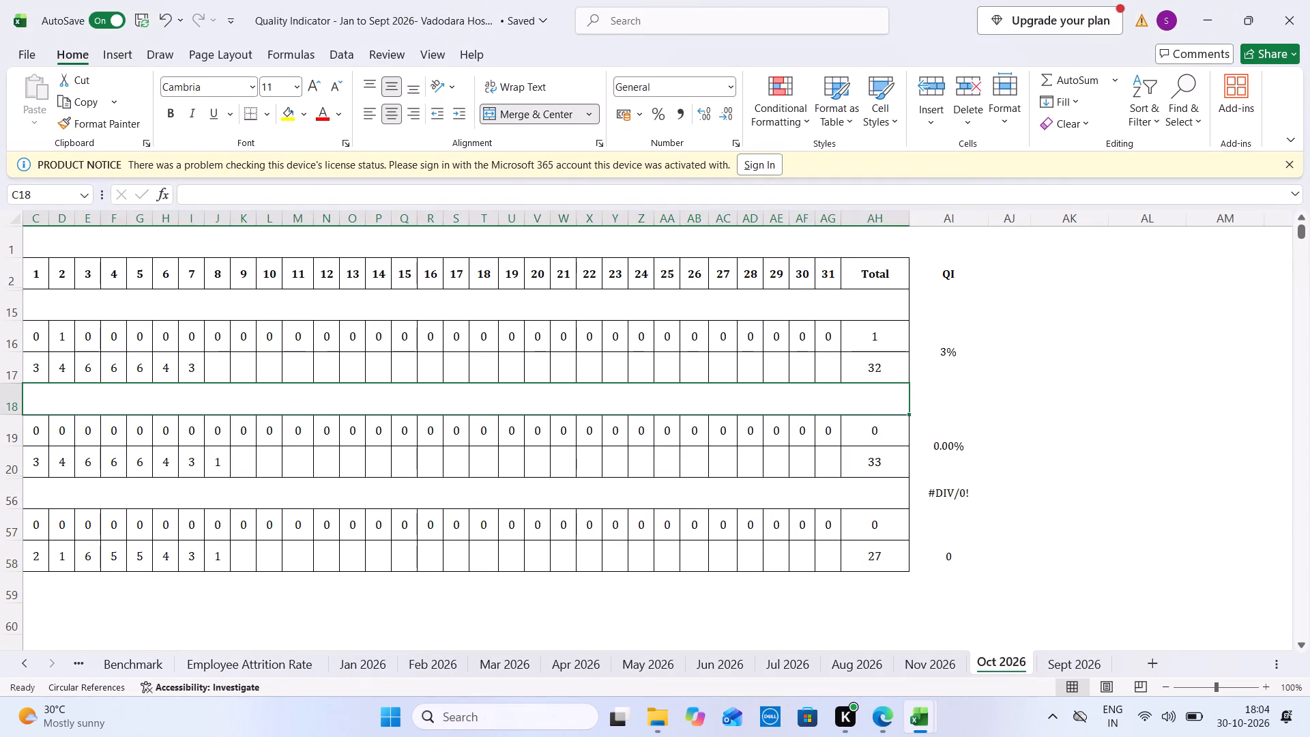
key("Up")
key("1")
key("ctrl+s")
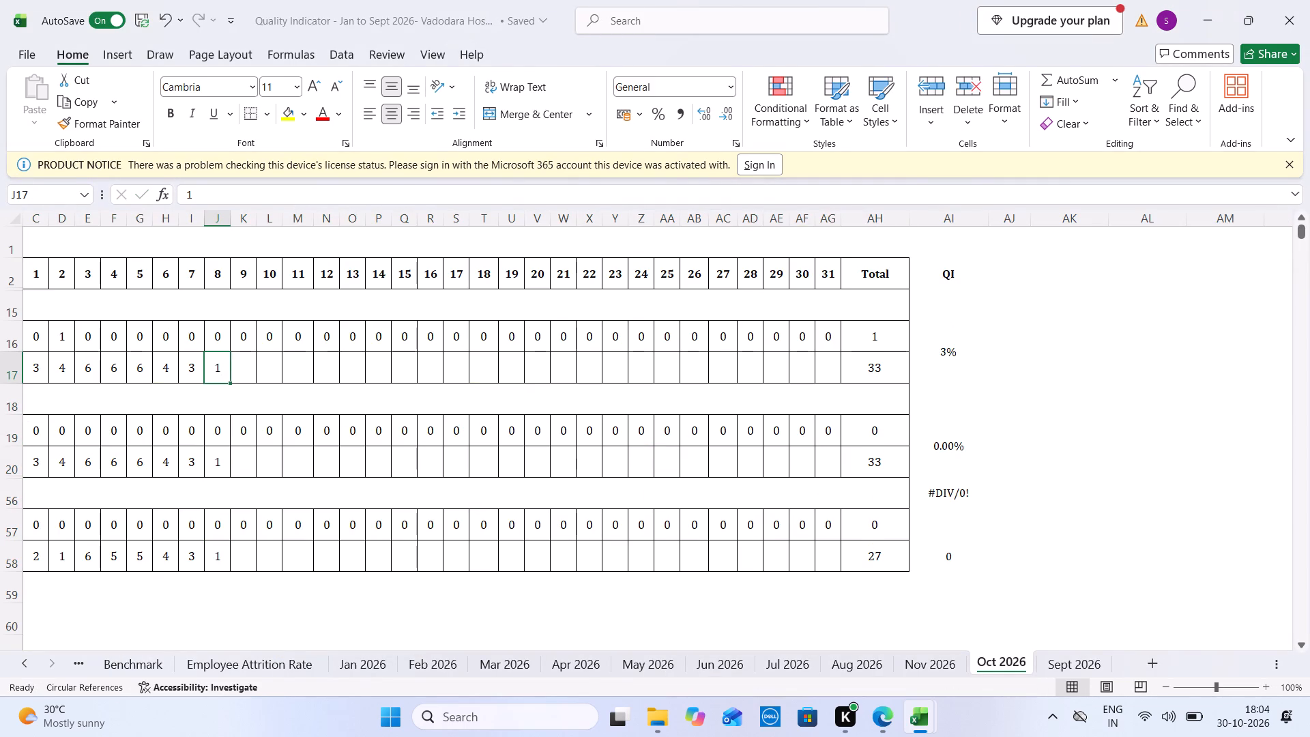
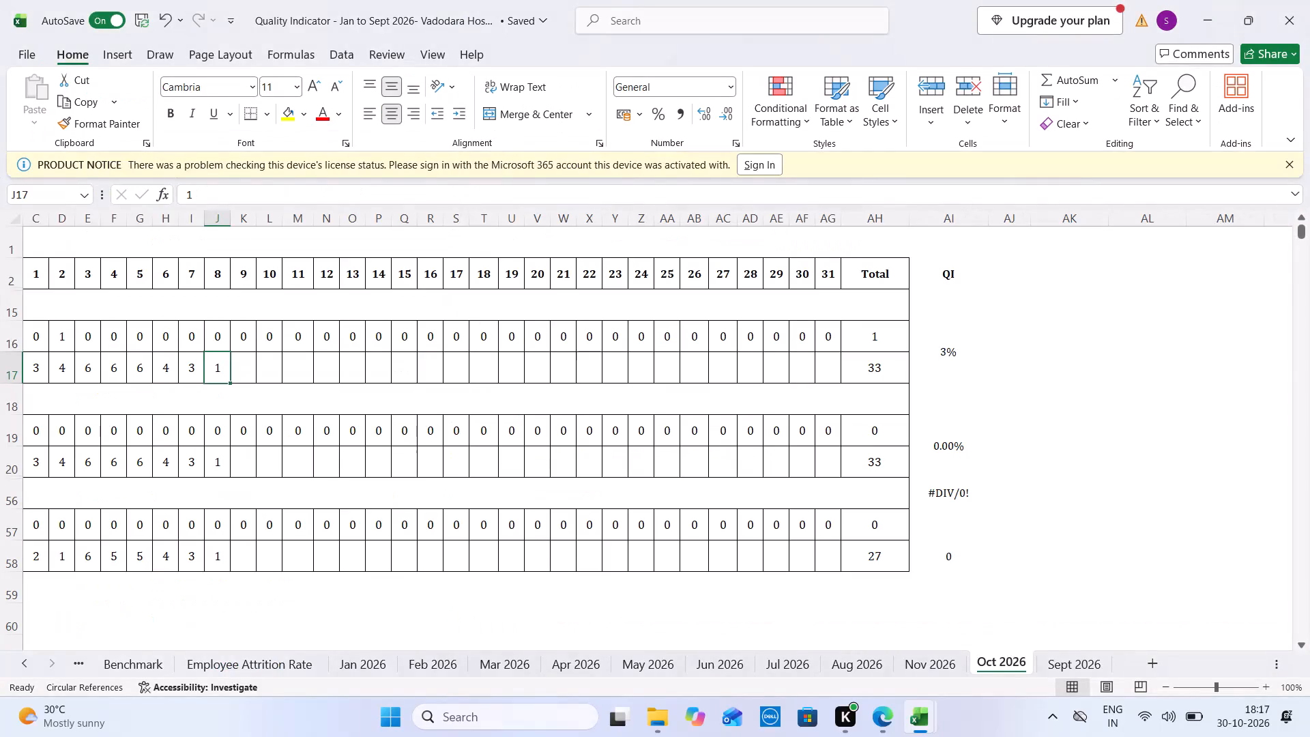
Enter 0 in the basti days row for days 9 through 13, which have no Panchakarma entries.
key("Down")
key("Down")
key("Down")
key("Down")
key("Down")
key("Down")
key("Right")
key("ctrl+Tab")
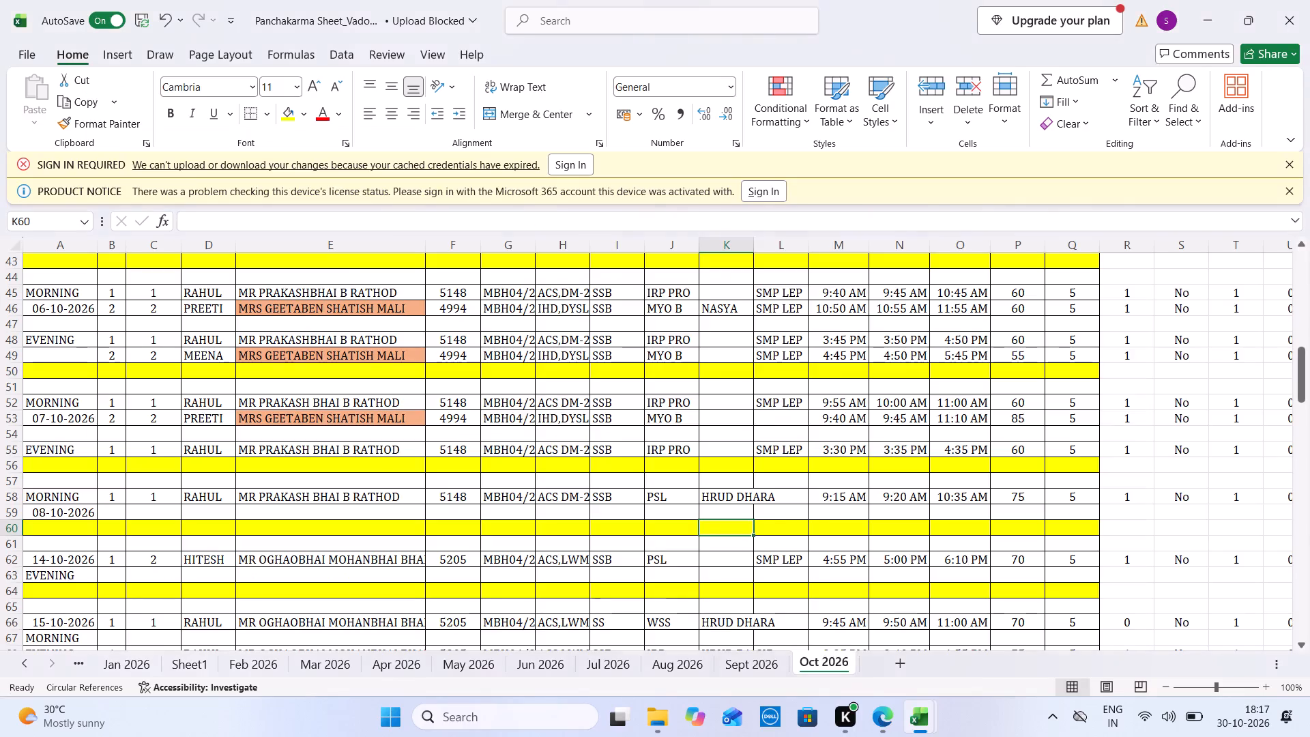
key("ctrl+Tab")
key("0")
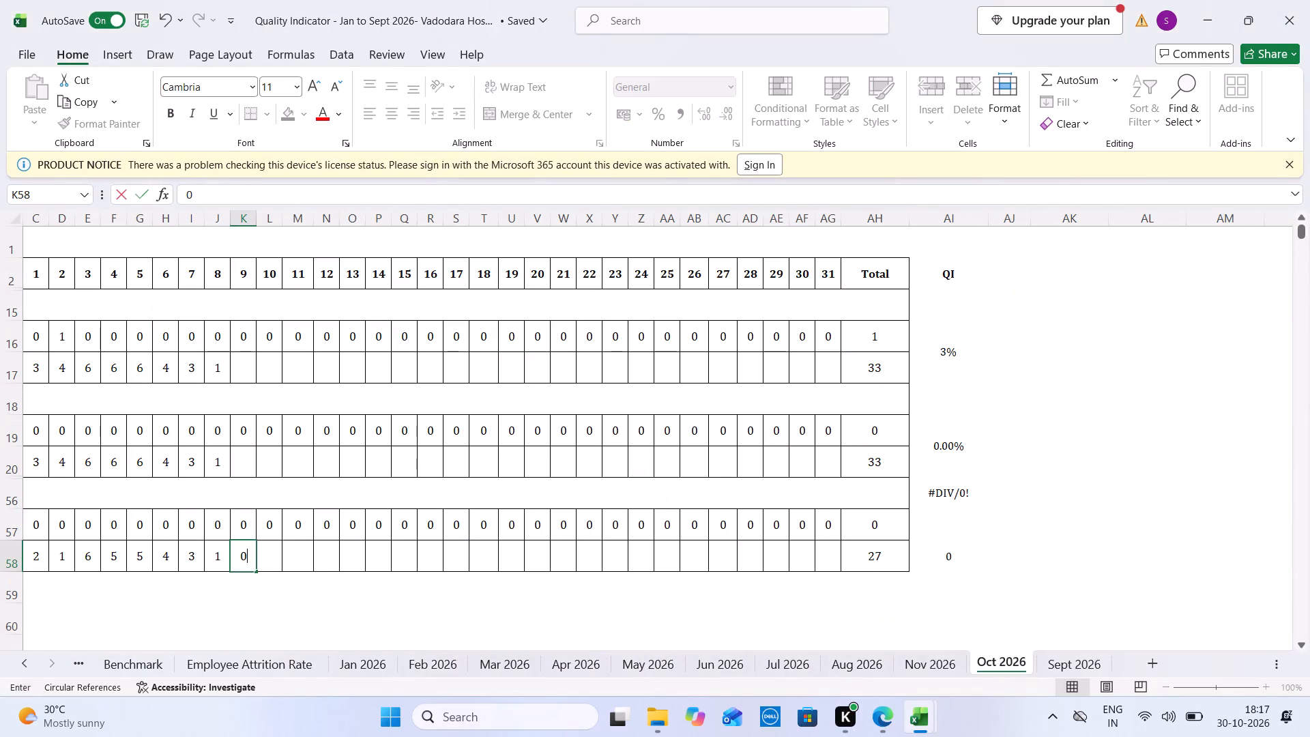
key("Right")
key("0")
key("Right")
key("0")
key("Right")
key("0")
key("Right")
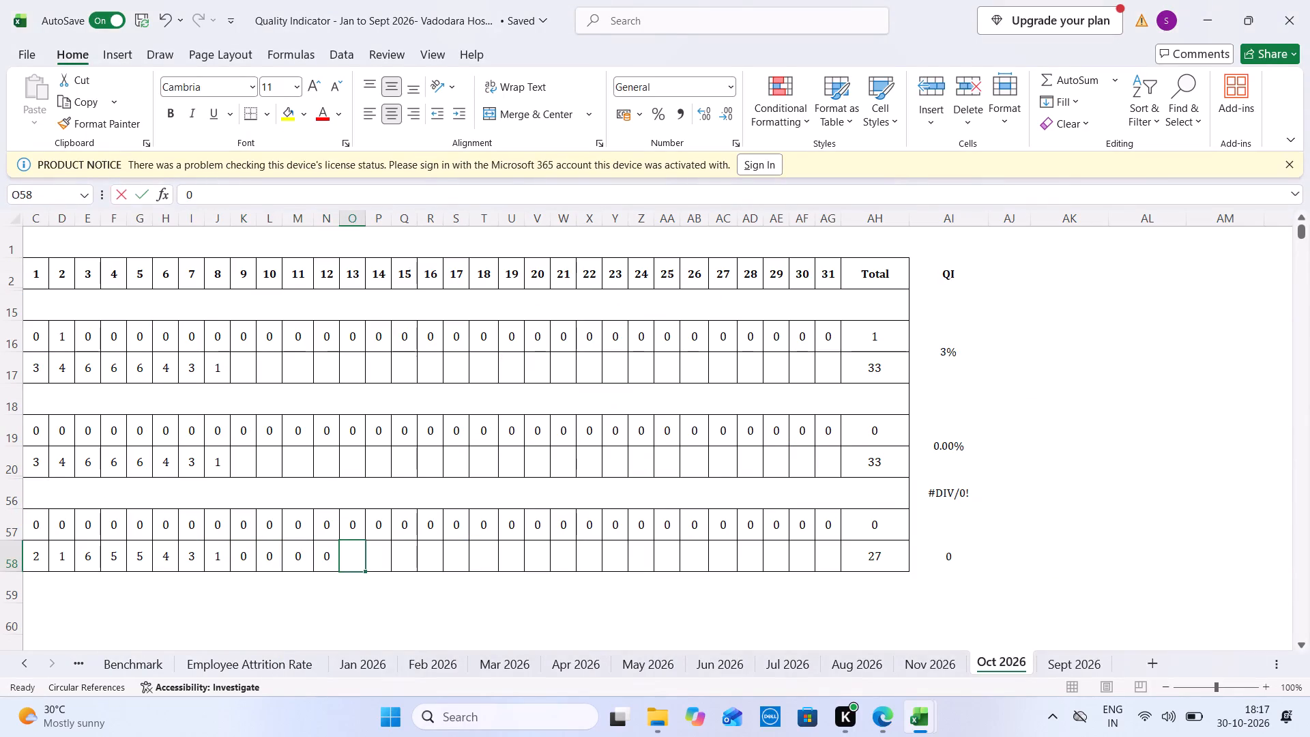
key("0")
key("Right")
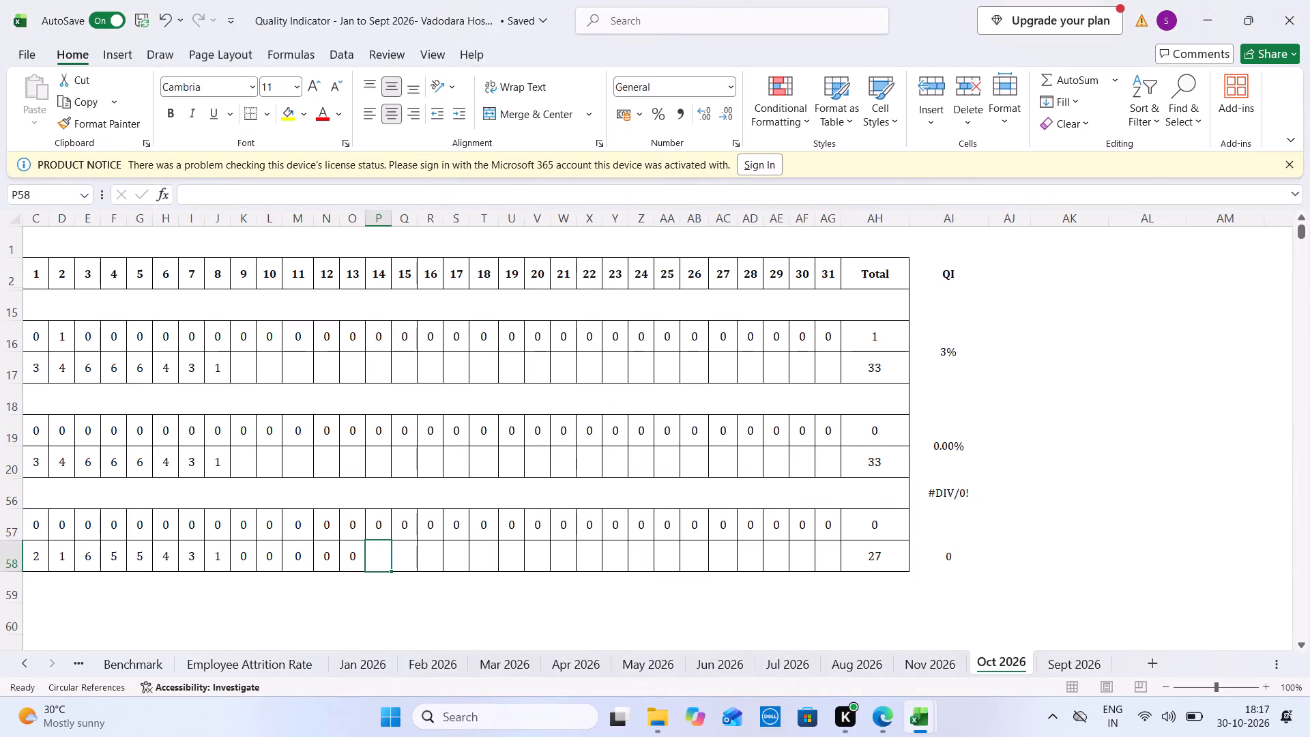
Copy the zeros for days 9 to 13 from the basti days row into the heat-application patients and procedures performed rows.
left_click(272, 554)
left_click_drag(252, 556, 366, 560)
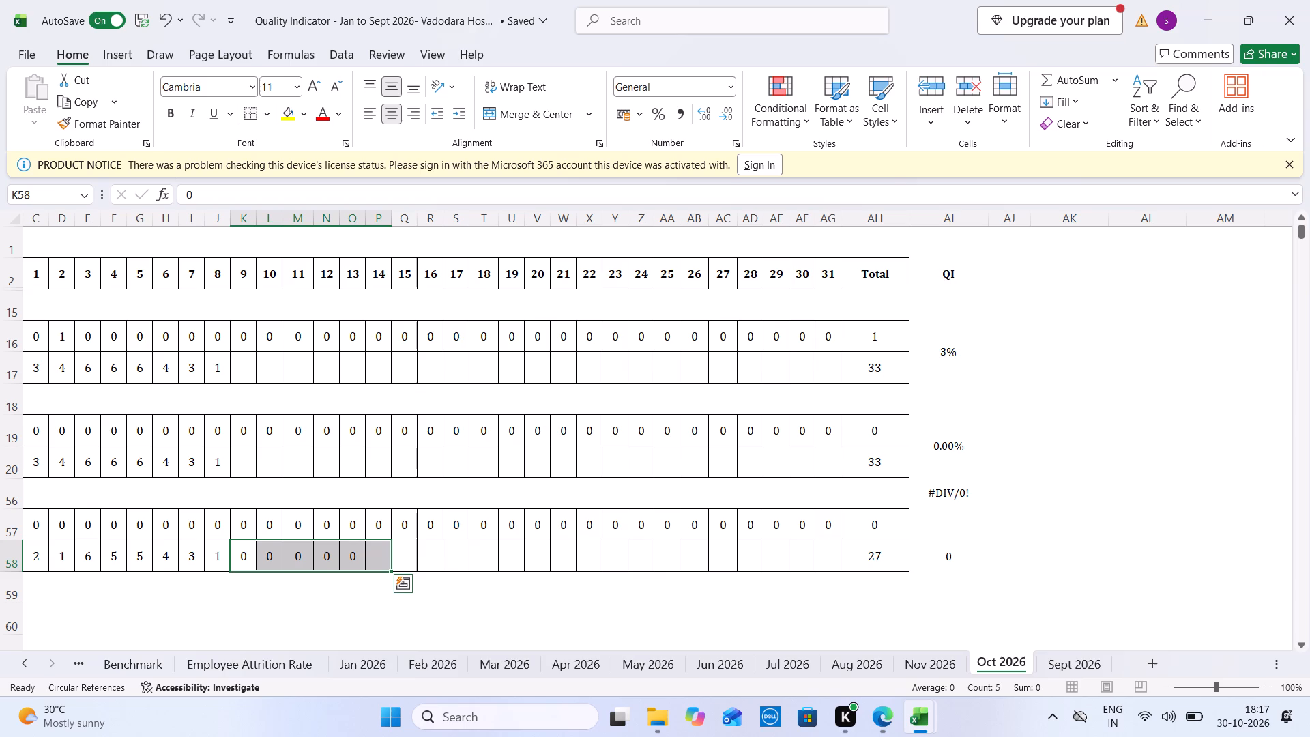
key("ctrl+c")
left_click(252, 469)
key("ctrl+v")
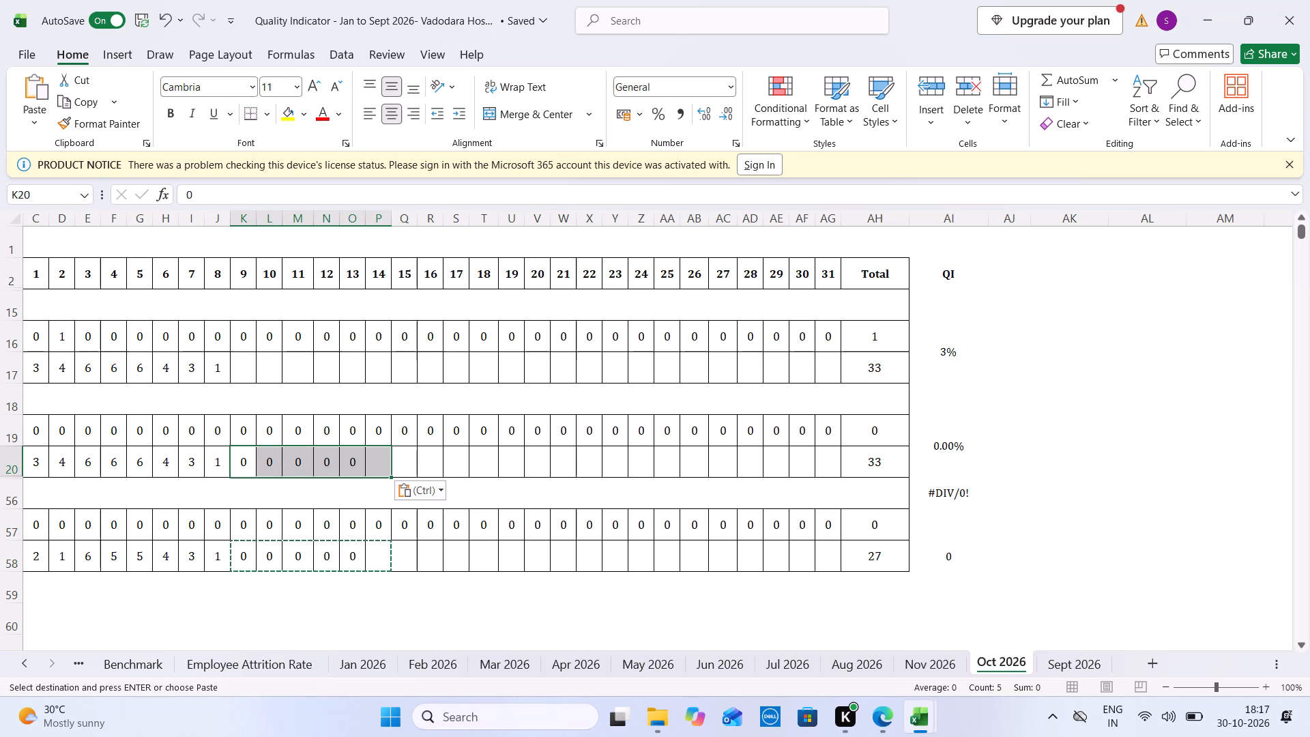
left_click(244, 378)
key("ctrl+v")
Using the 14-10-2026 Panchakarma entry, enter 1 for day 14 in the basti days, heat-application patients and procedures performed rows.
left_click(407, 555)
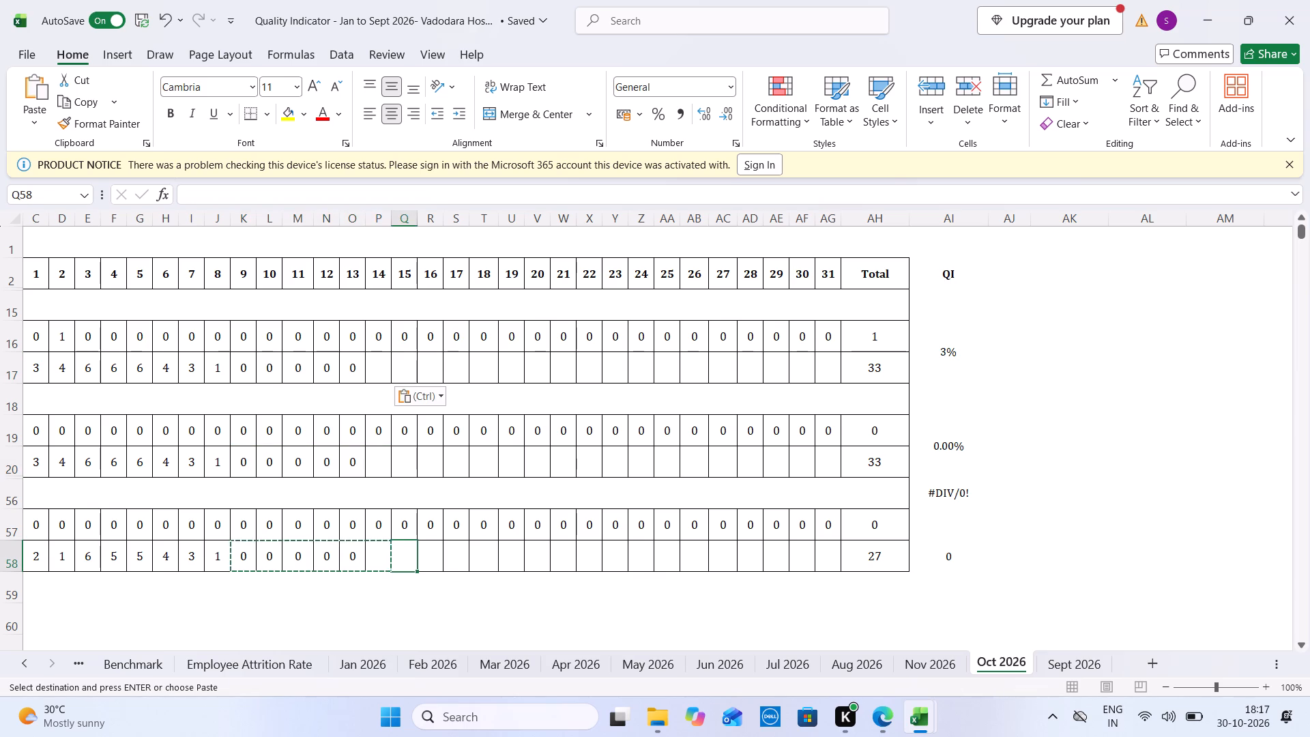
left_click(377, 550)
key("ctrl+Tab")
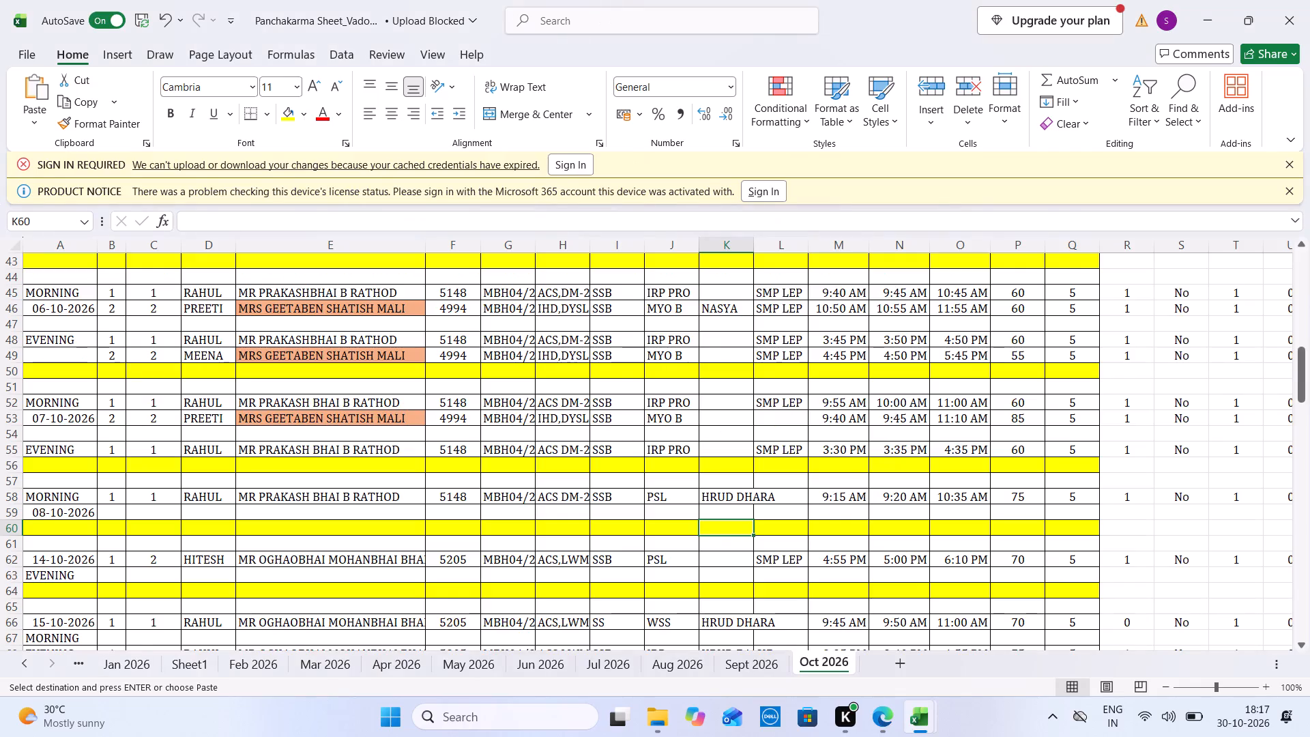
key("ctrl+Tab")
key("1")
key("Up")
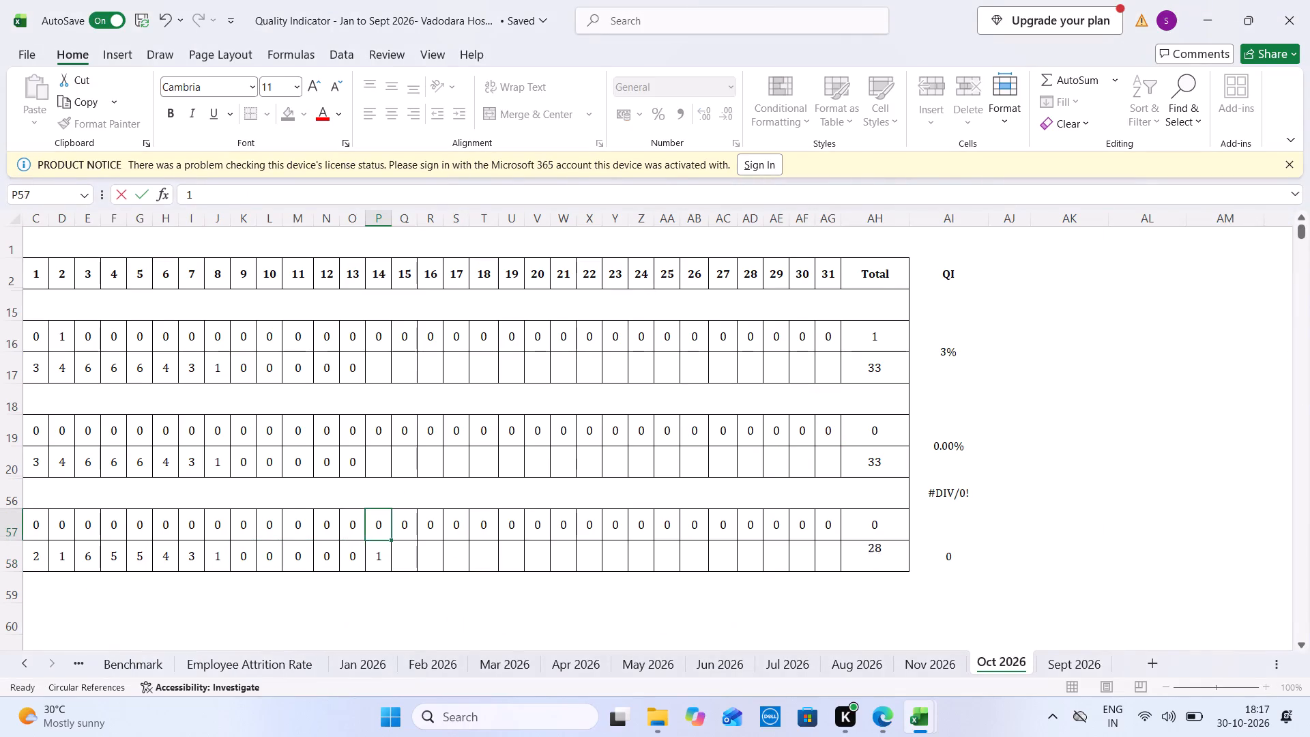
key("Up")
key("Up")
key("1")
key("Up")
key("Up")
key("Up")
key("1")
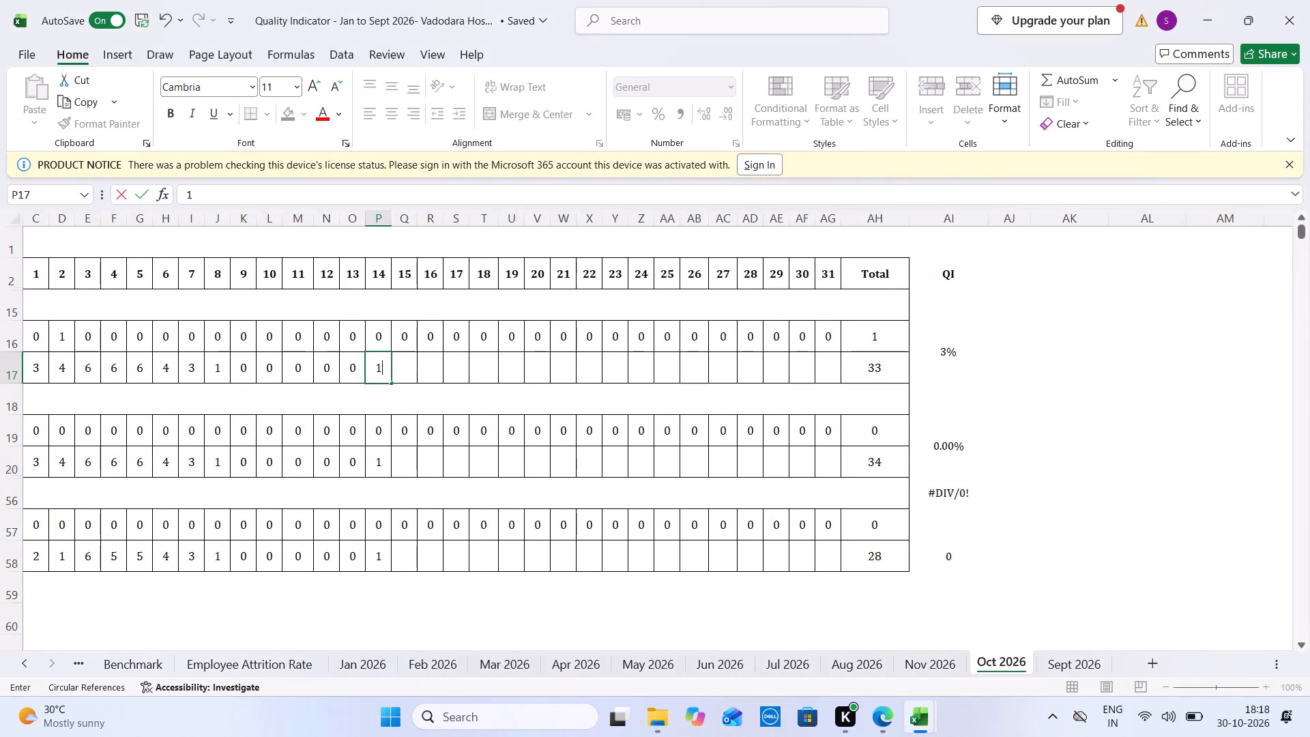
Using the 15-10-2026 Panchakarma entries, enter day 15's figures: 2 basti days, 3 heat-application patients and 3 procedures performed.
key("Down")
key("Down")
key("Down")
key("Down")
key("Down")
key("Down")
key("Right")
key("ctrl+Tab")
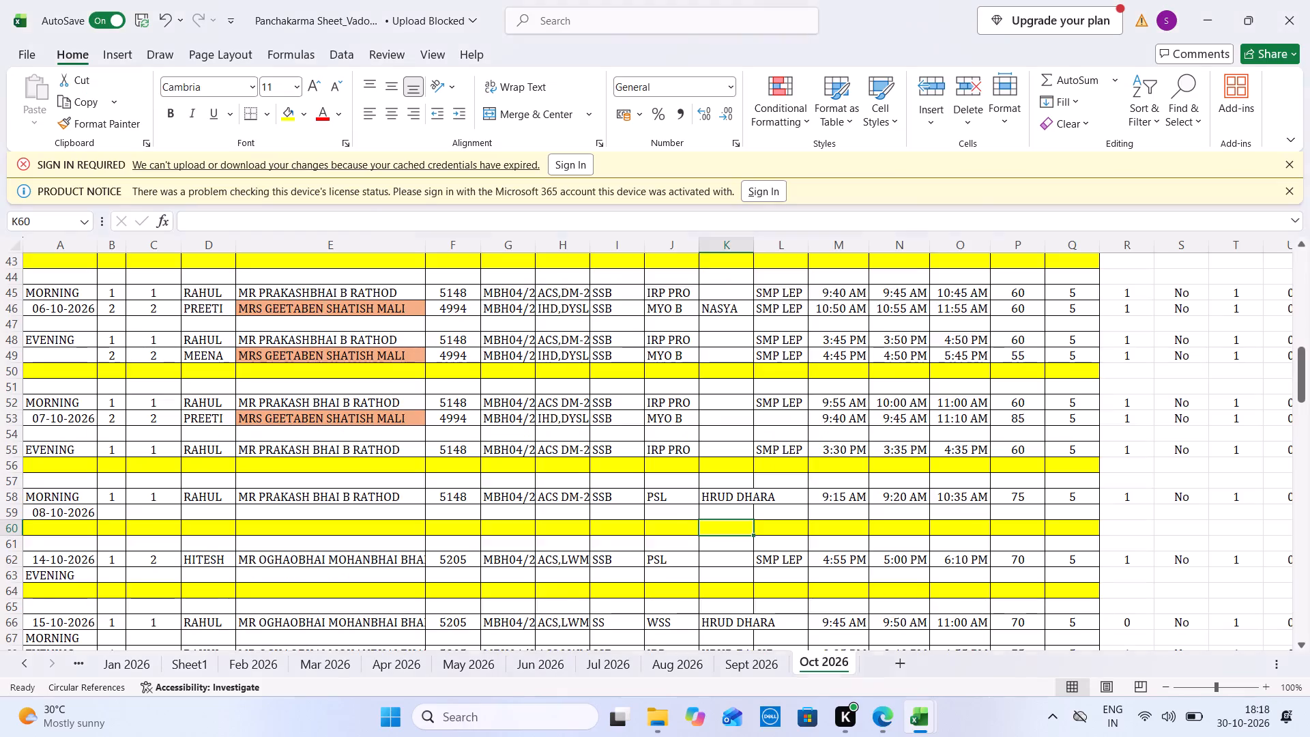
key("Down")
key("Down")
key("Down")
key("Down")
key("Down")
key("Down")
key("Down")
key("Down")
key("Down")
key("Down")
key("Down")
key("Down")
key("Down")
key("Down")
key("Down")
key("Down")
key("Down")
key("Down")
key("Down")
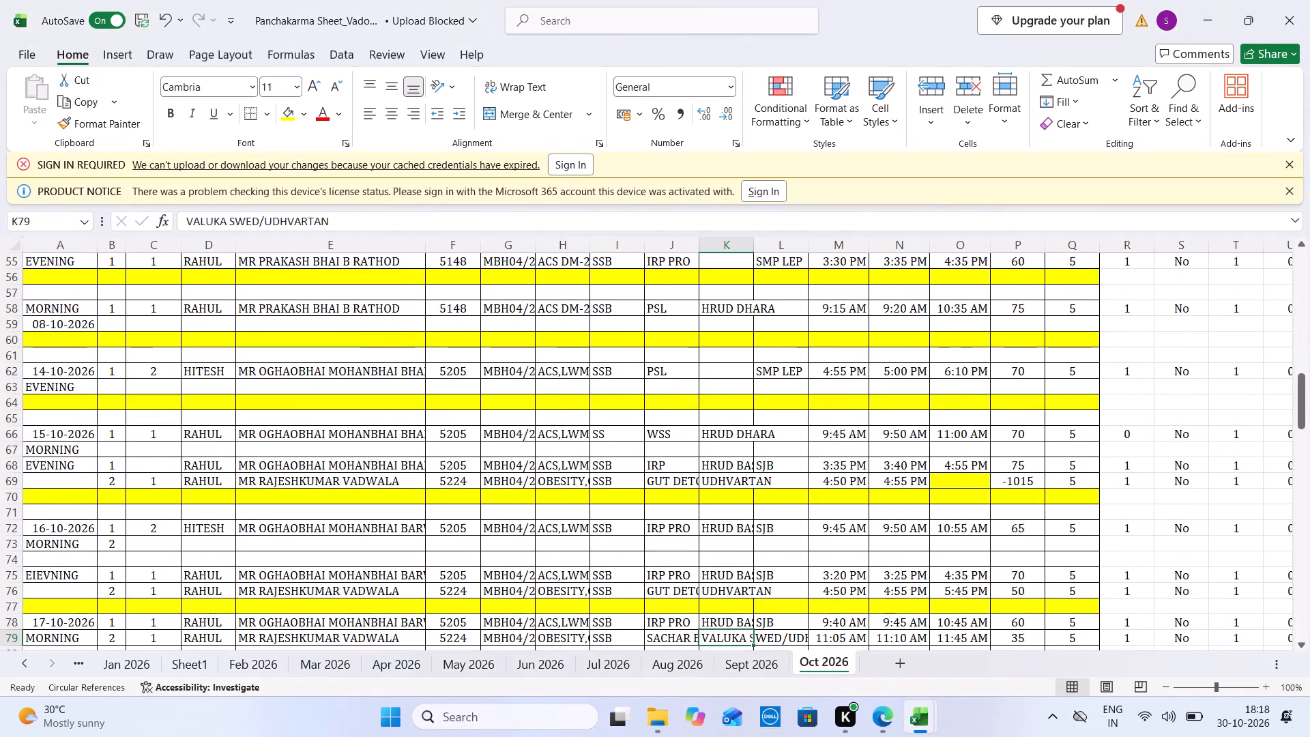
key("ctrl+Tab")
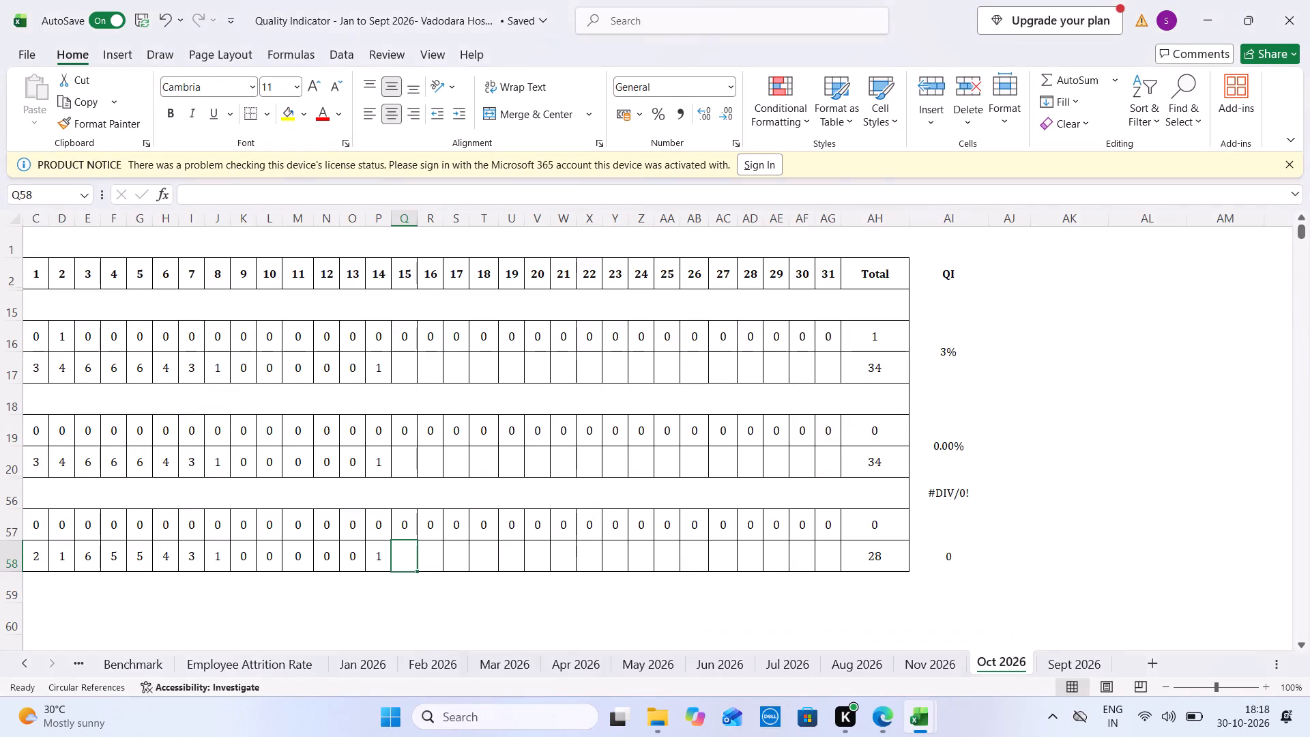
key("1")
key("Up")
key("Up")
key("Down")
key("Down")
key("2")
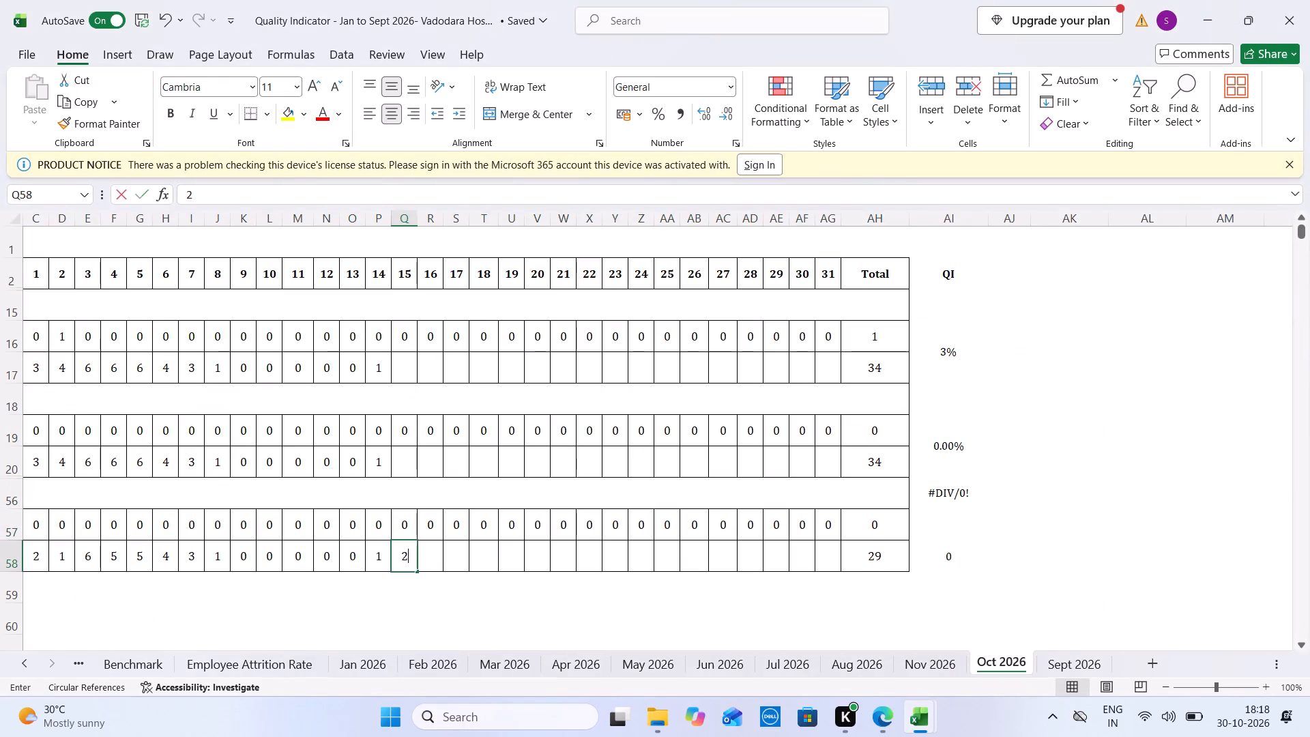
key("Up")
key("Up")
key("Up")
key("3")
key("Up")
key("Up")
key("Up")
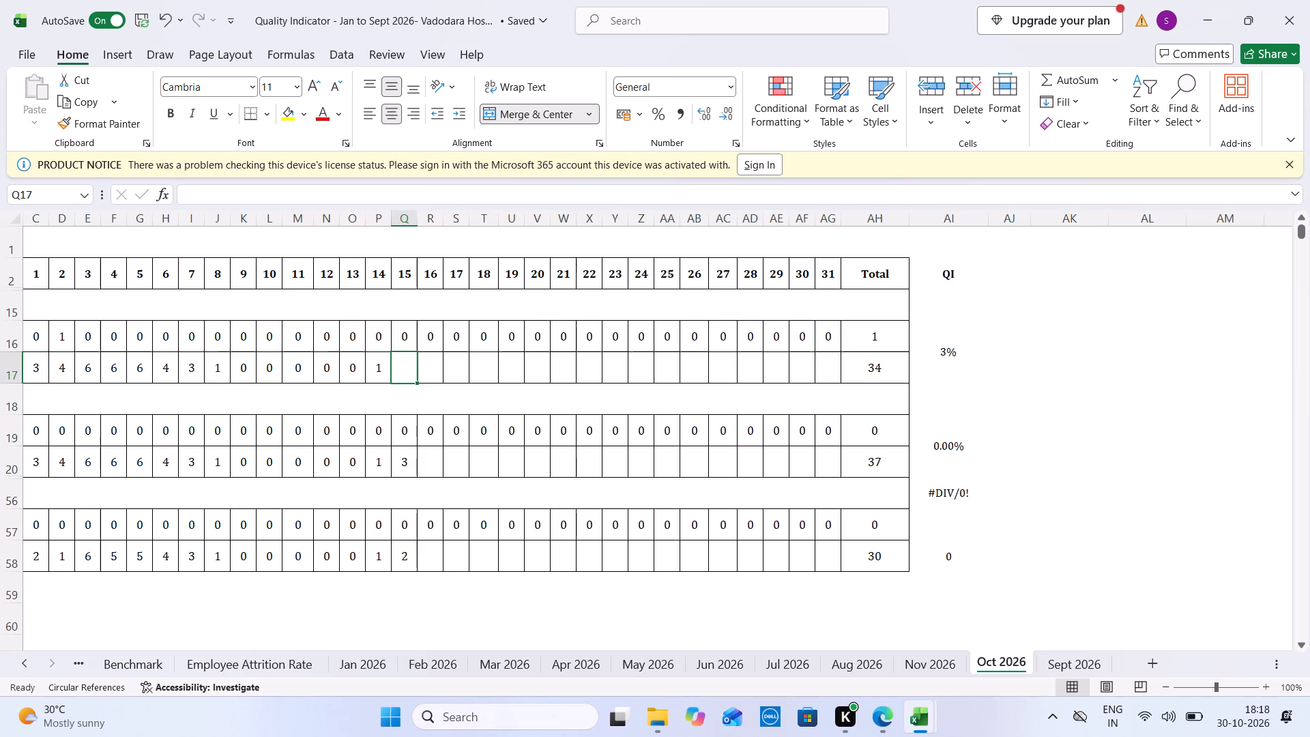
key("3")
Using the 16-10-2026 Panchakarma entries, enter 3 for day 16 in the basti days, heat-application patients and procedures performed rows.
key("Down")
key("Down")
key("Down")
key("Down")
key("Down")
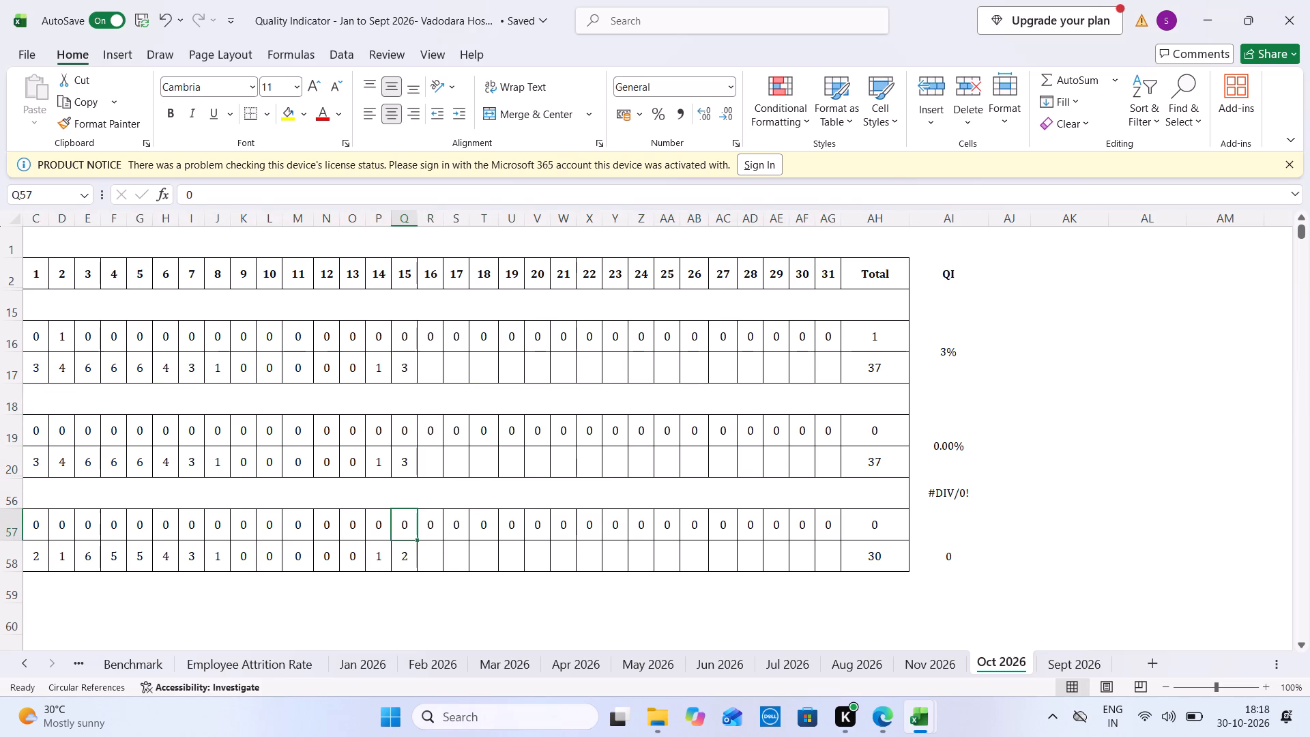
key("Down")
key("Right")
key("ctrl+Tab")
key("Down")
key("Down")
key("Down")
key("Down")
key("Down")
key("Down")
key("Down")
key("Down")
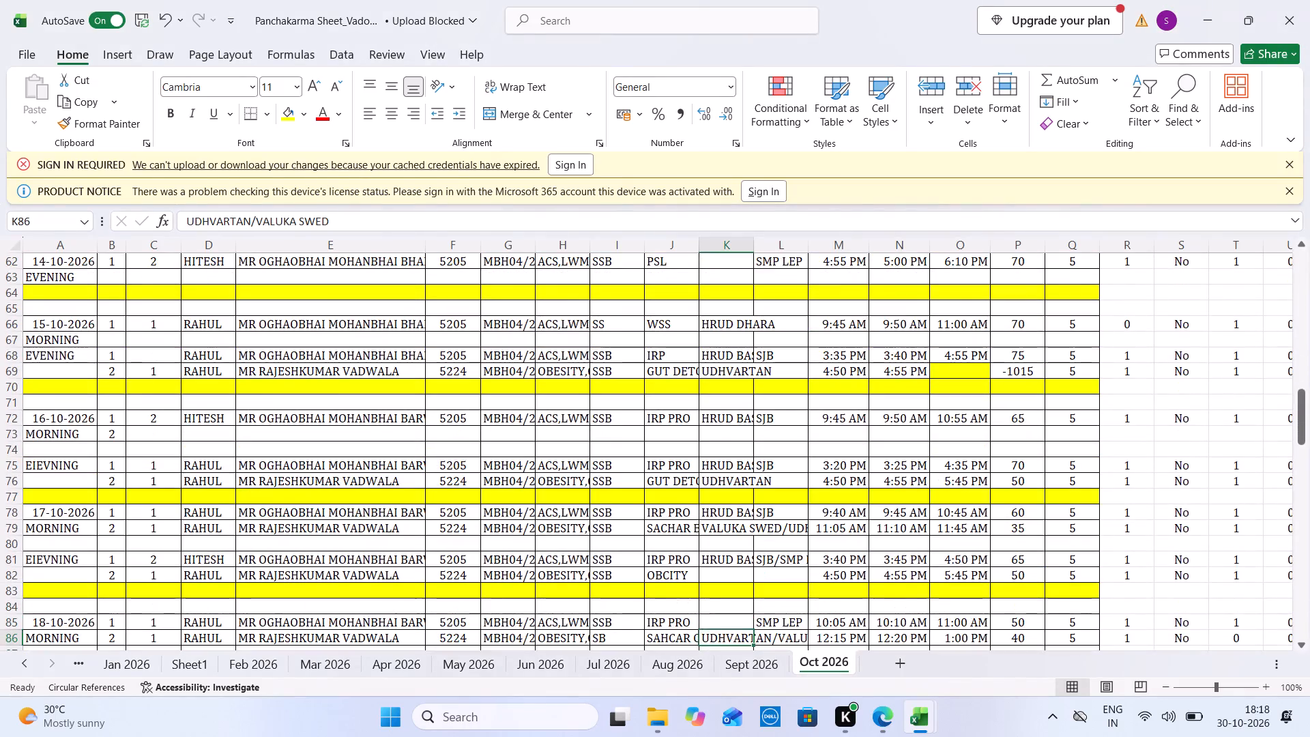
key("ctrl+Tab")
key("3")
key("Up")
key("Up")
key("Up")
key("3")
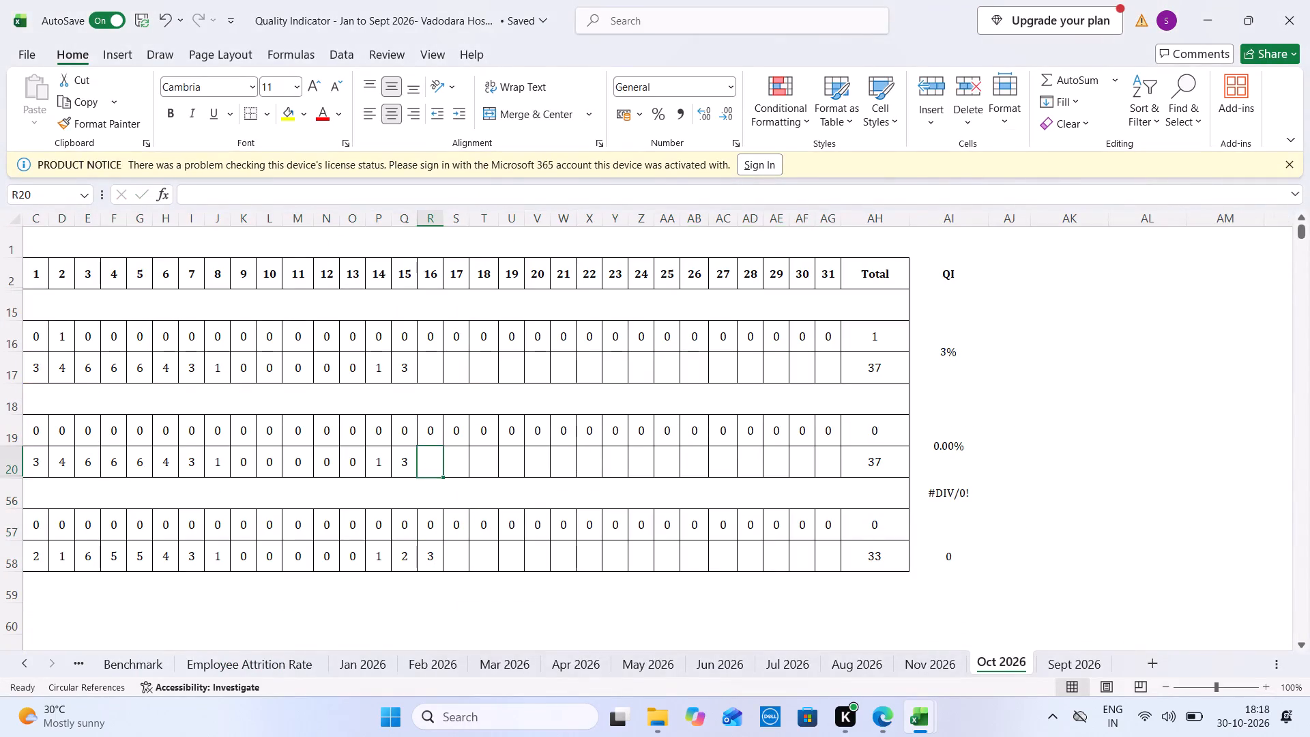
key("Up")
key("Up")
key("Up")
key("3")
Using the 17-10-2026 Panchakarma entries, enter 4 for day 17 in the basti days, heat-application patients and procedures performed rows.
key("Down")
key("Down")
key("Down")
key("Down")
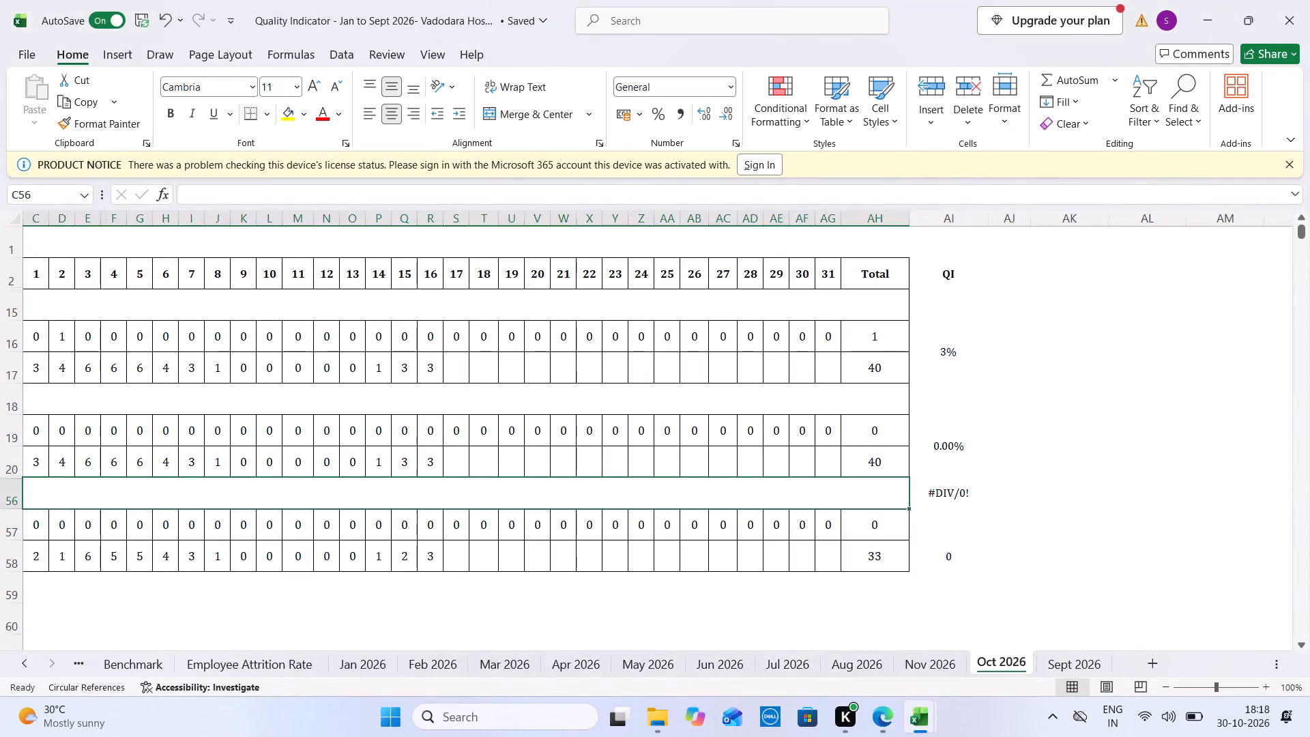
key("Down")
key("Down")
key("Right")
key("ctrl+Tab")
key("Down")
key("Down")
key("Down")
key("Down")
key("Down")
key("Down")
key("Down")
key("Down")
key("Down")
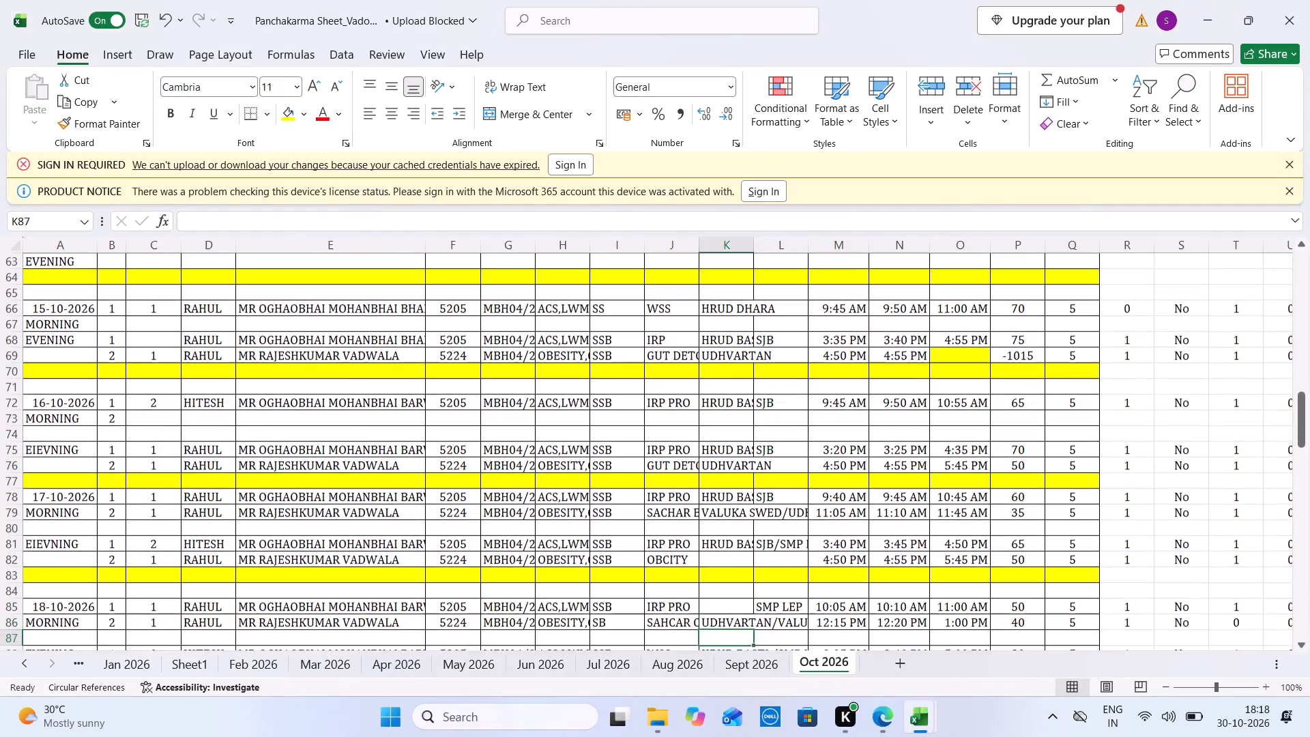
key("Tab")
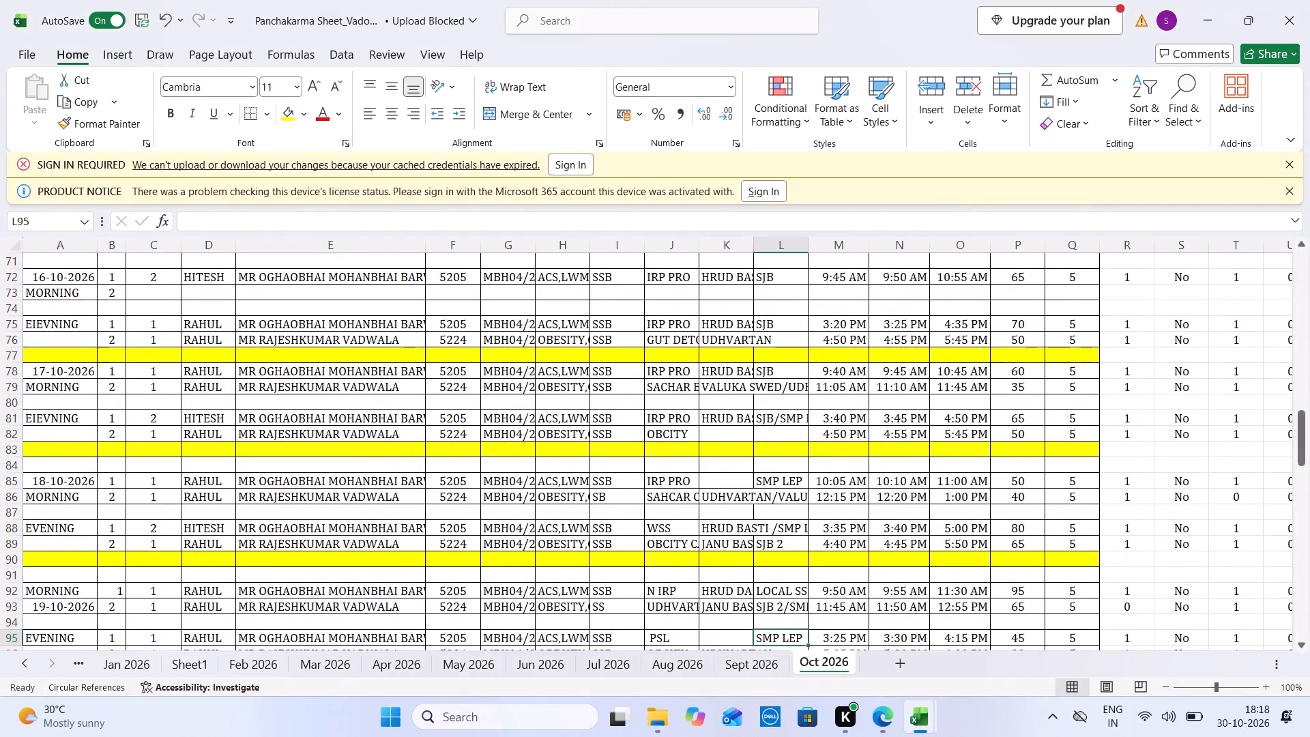
key("ctrl+Tab")
key("4")
key("Up")
key("Up")
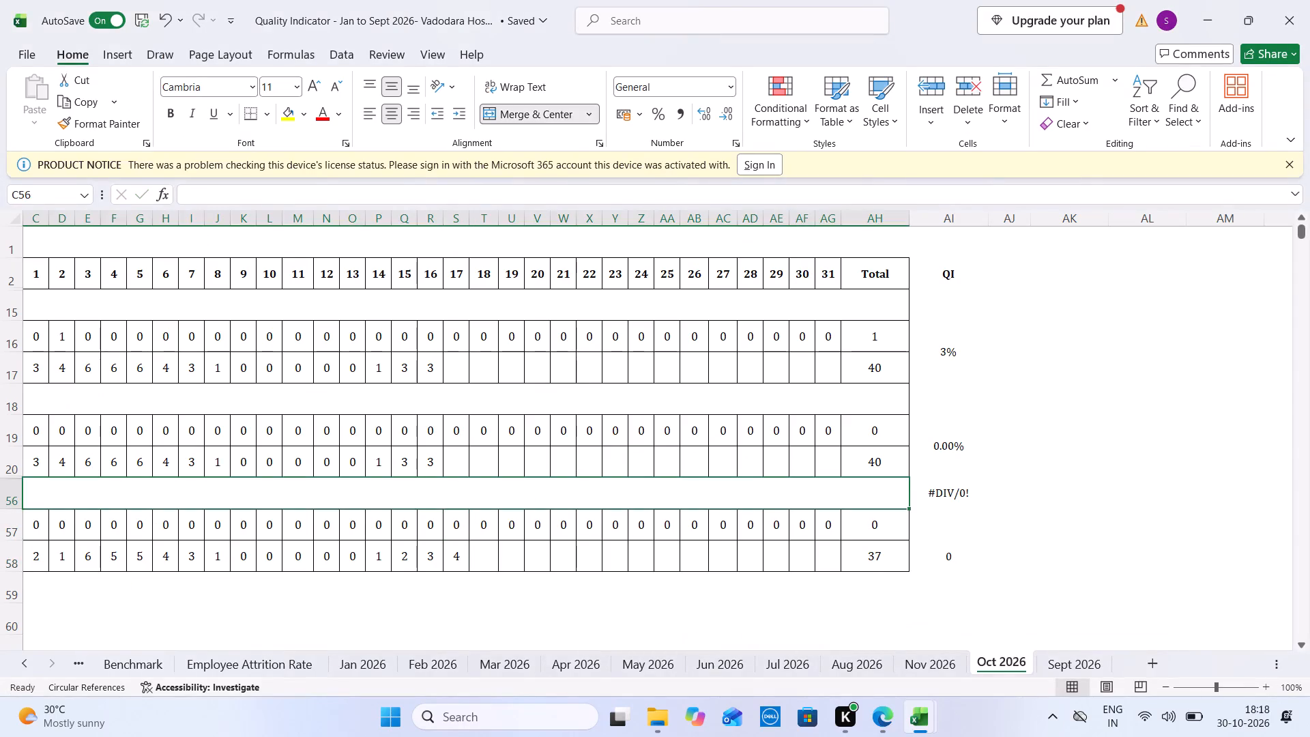
key("Up")
key("4")
key("Up")
key("Up")
key("Up")
key("4")
Using the 18-10-2026 Panchakarma entries, enter day 18's figures: 4 basti days, 3 heat-application patients and 4 procedures performed.
key("Down")
key("Down")
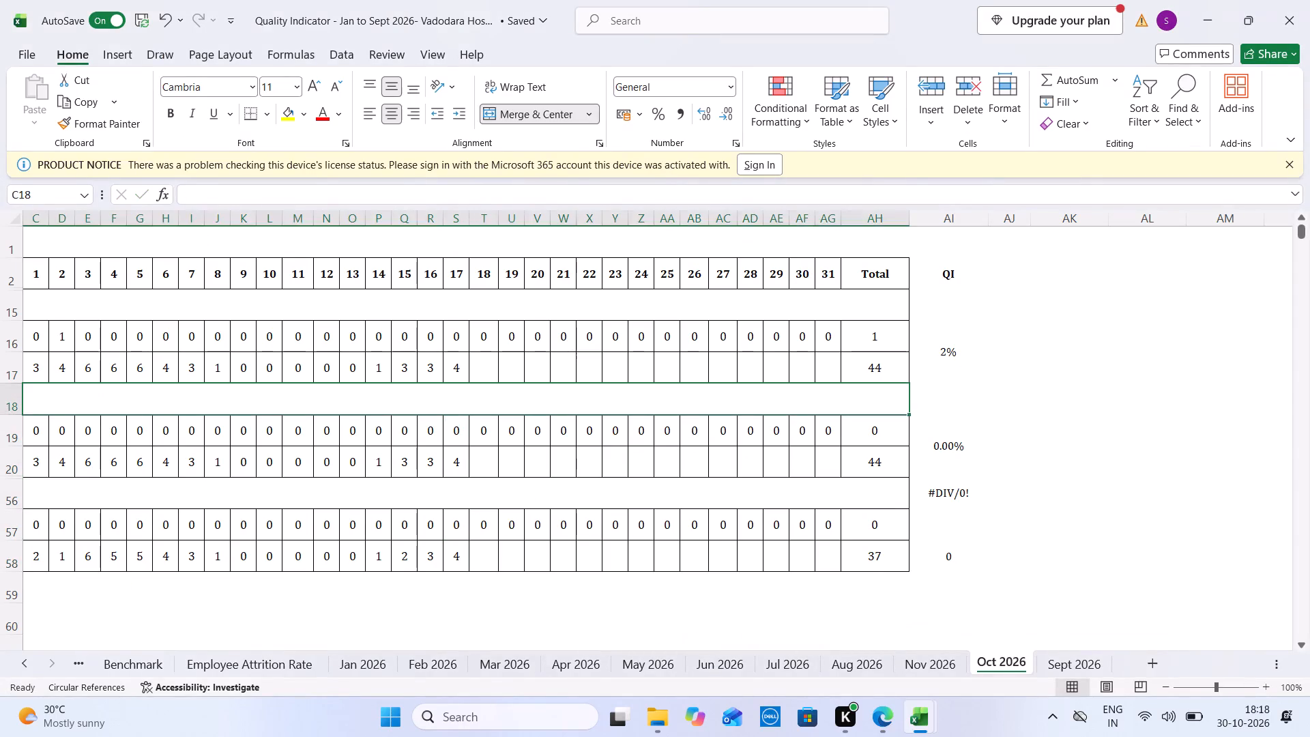
key("Down")
key("Down")
key("Down")
key("Down")
key("Right")
key("ctrl+Tab")
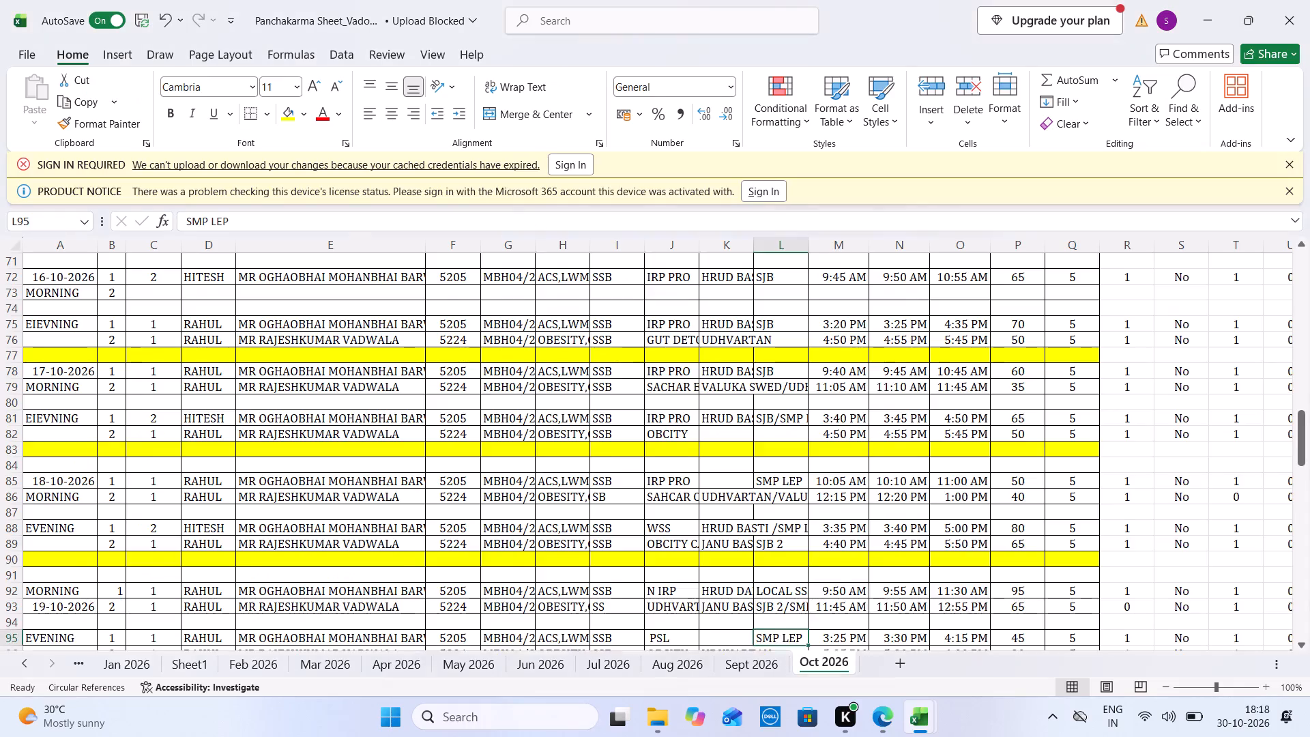
key("Down")
key("Down")
key("ctrl+Tab")
key("4")
key("Up")
key("Up")
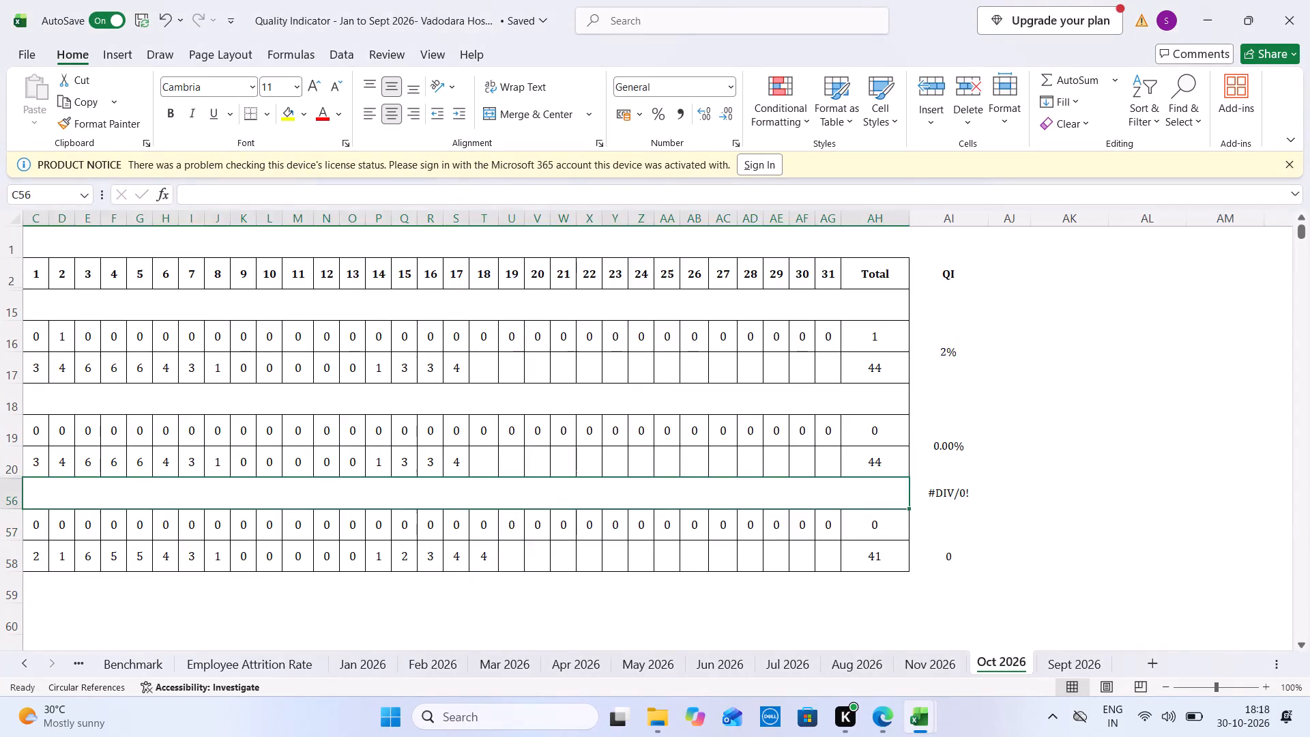
key("Up")
key("3")
key("Up")
key("Up")
key("Up")
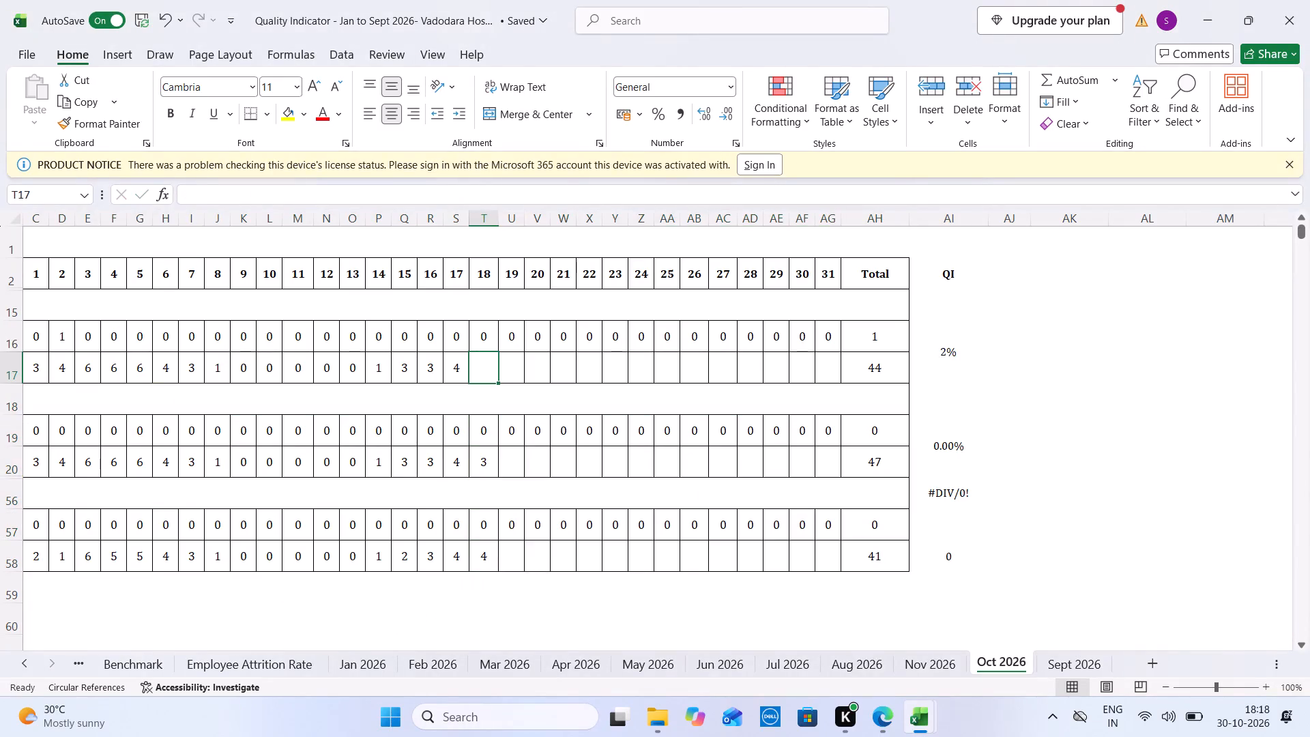
key("4")
key("ctrl+Tab")
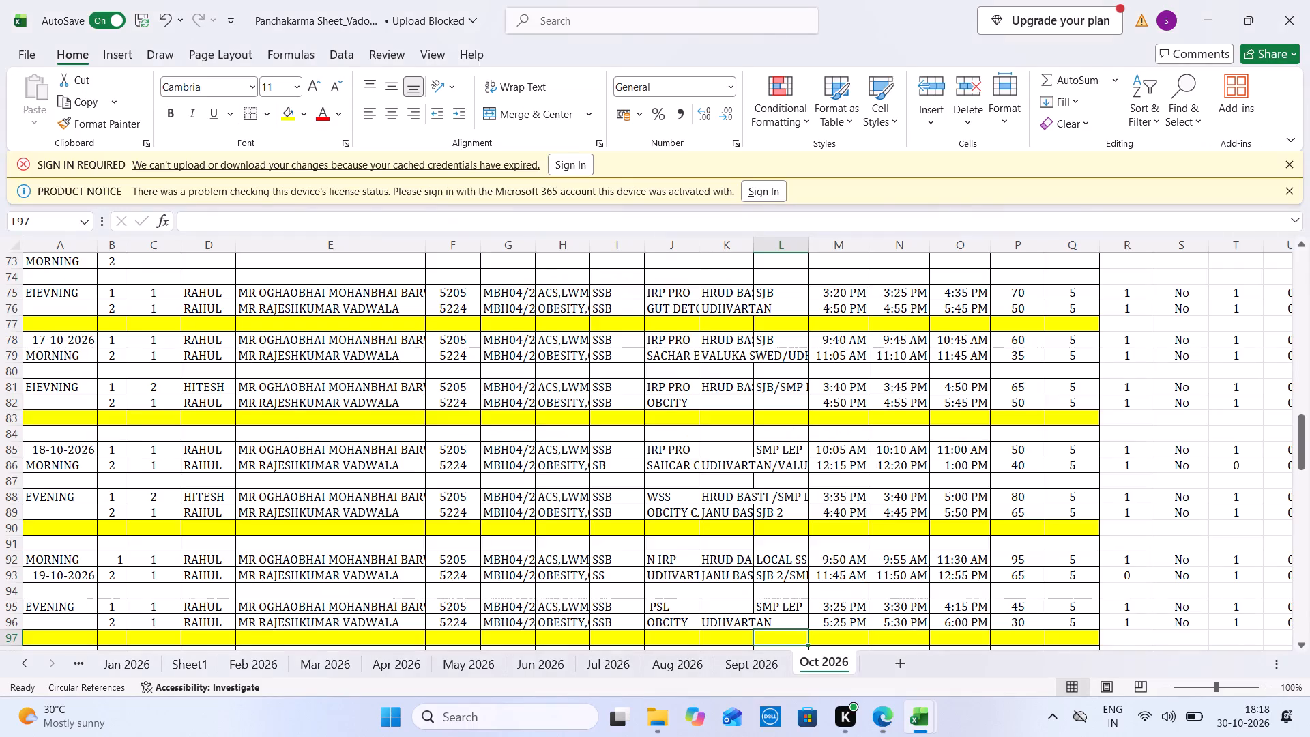
Using the 19-10-2026 Panchakarma entries, enter day 19's figures: 3 basti days, 4 heat-application patients and 4 procedures performed.
key("Down")
key("Down")
key("Down")
key("Down")
key("Down")
key("Down")
key("Down")
key("Down")
key("Down")
key("Down")
key("Down")
key("Down")
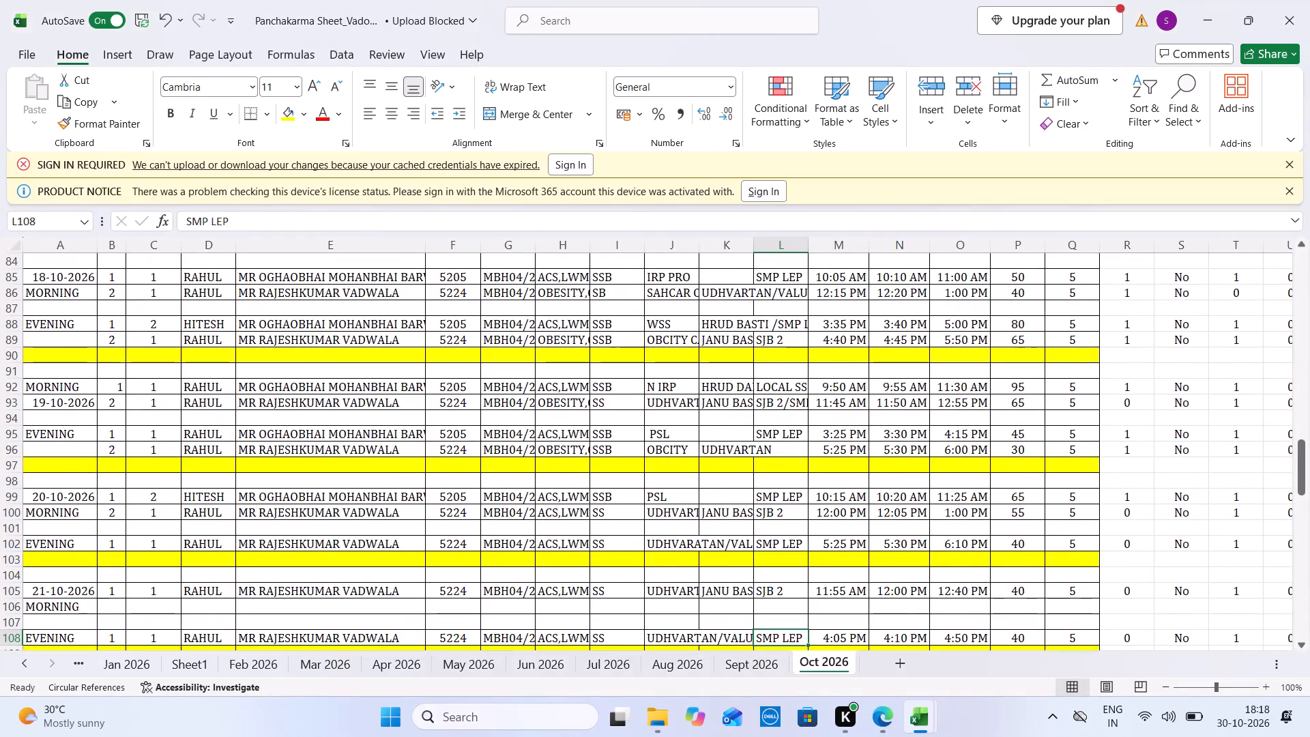
key("ctrl+Tab")
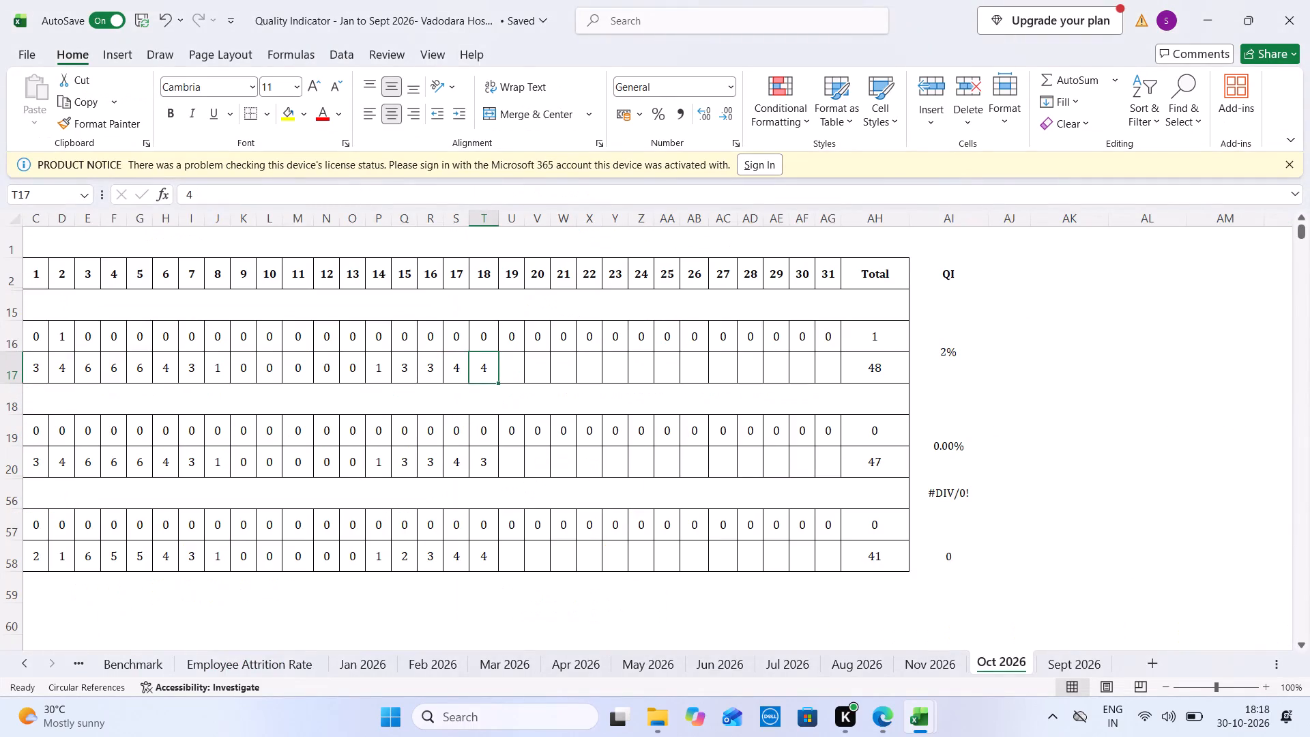
left_click(519, 561)
key("3")
key("Up")
key("Up")
key("Up")
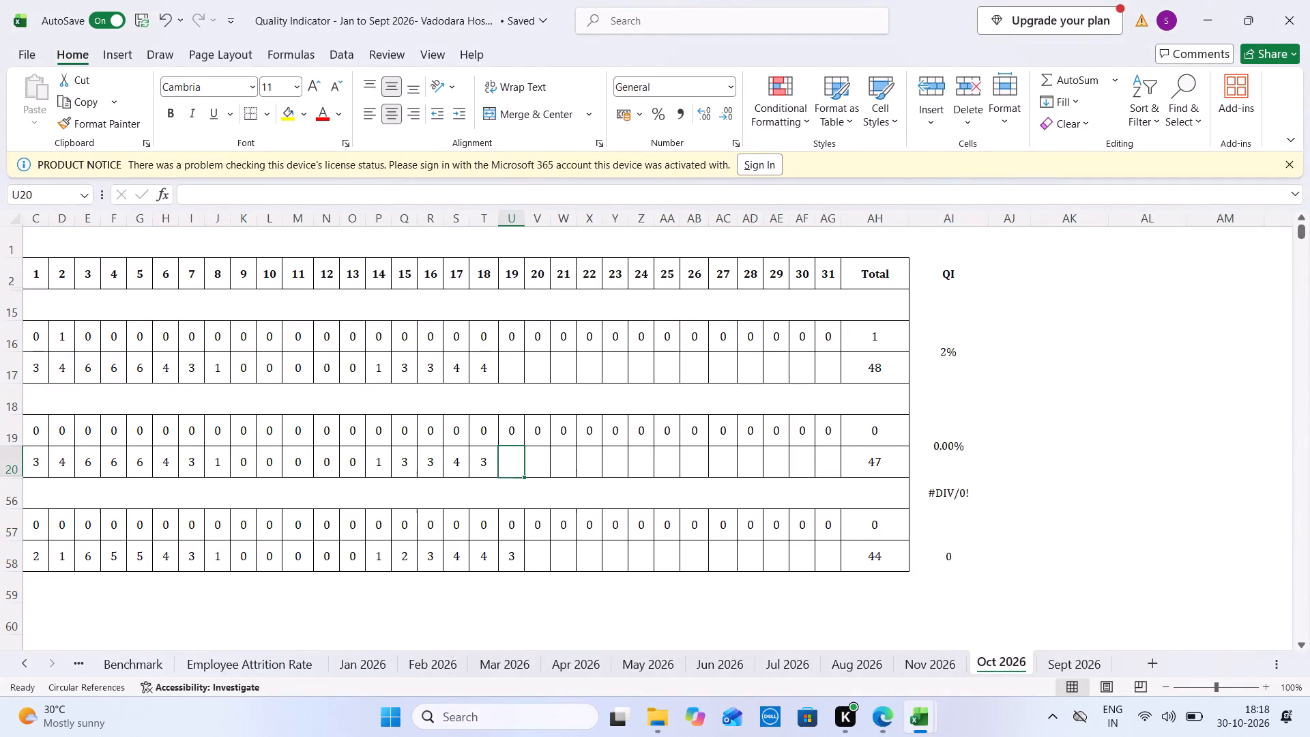
key("4")
key("Up")
key("Up")
key("Up")
key("4")
key("ctrl+Tab")
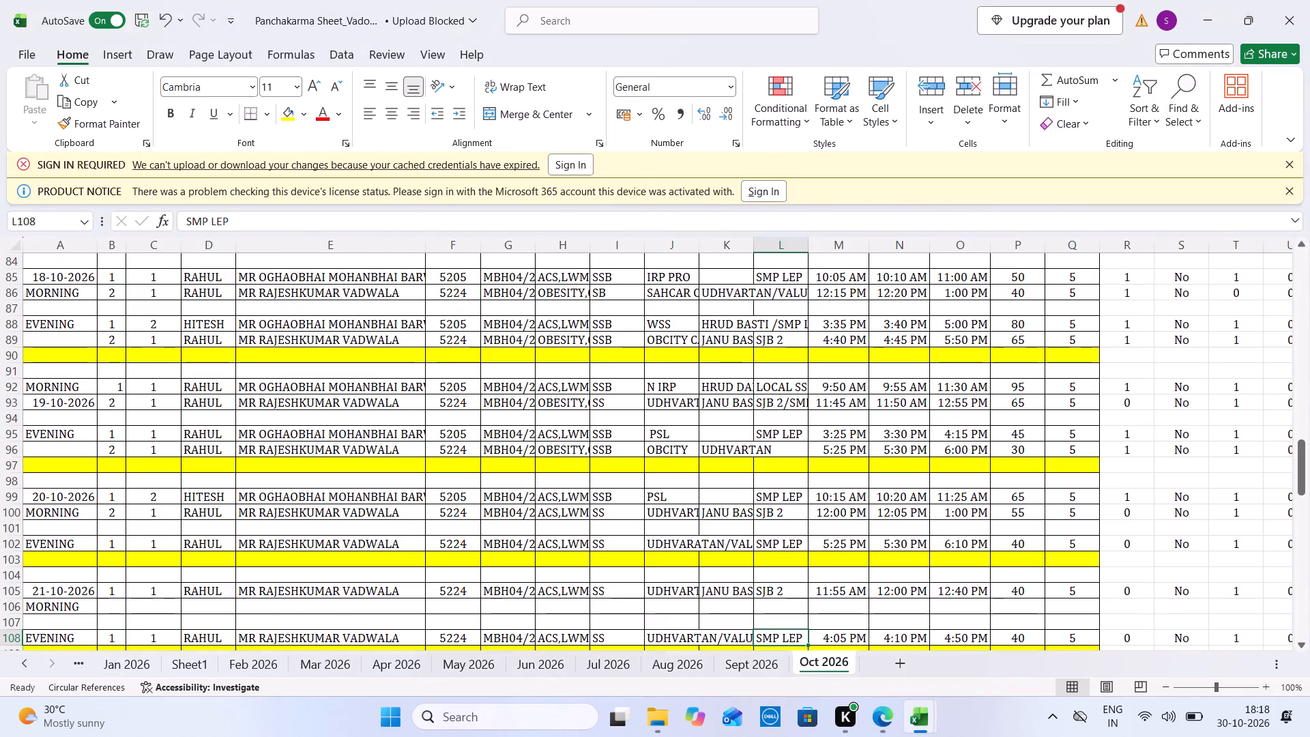
left_click(1051, 422)
key("ctrl+Tab")
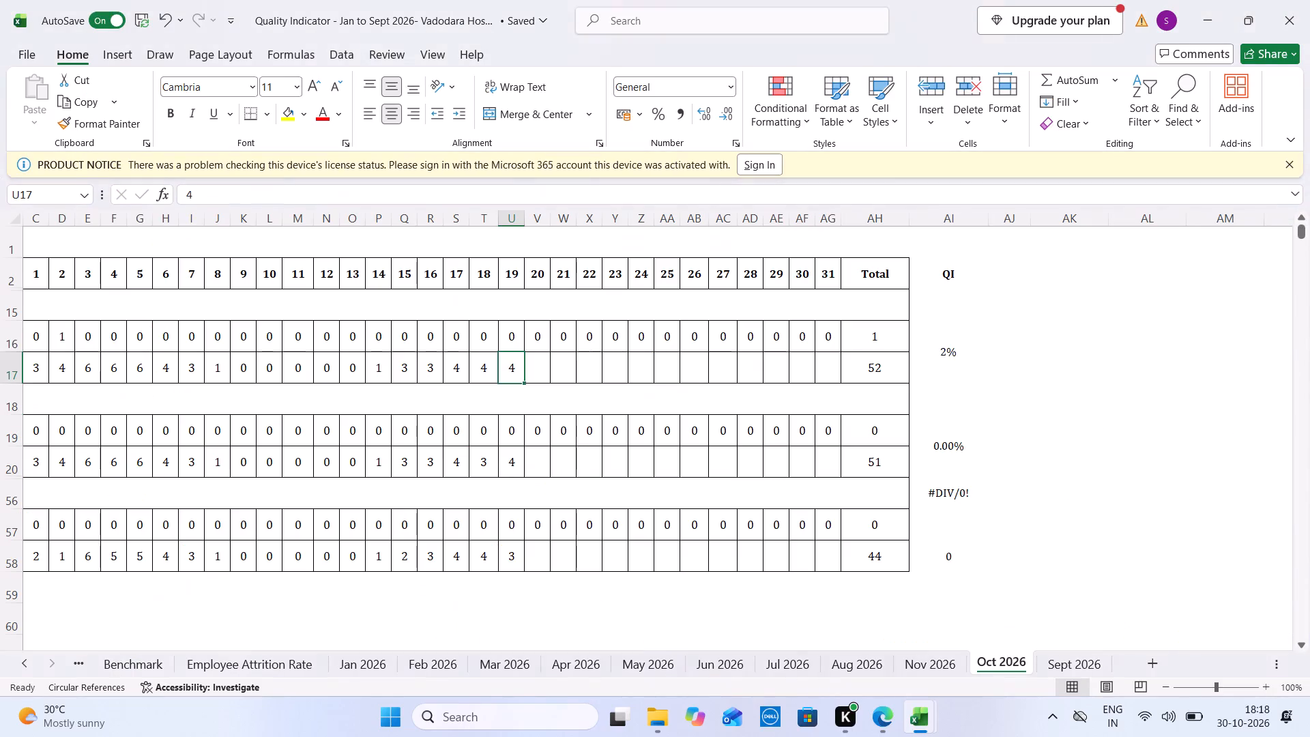
Using the 20-10-2026 Panchakarma entries, enter day 20's figures: 1 basti day, 3 heat-application patients and 3 procedures performed.
key("ctrl+Tab")
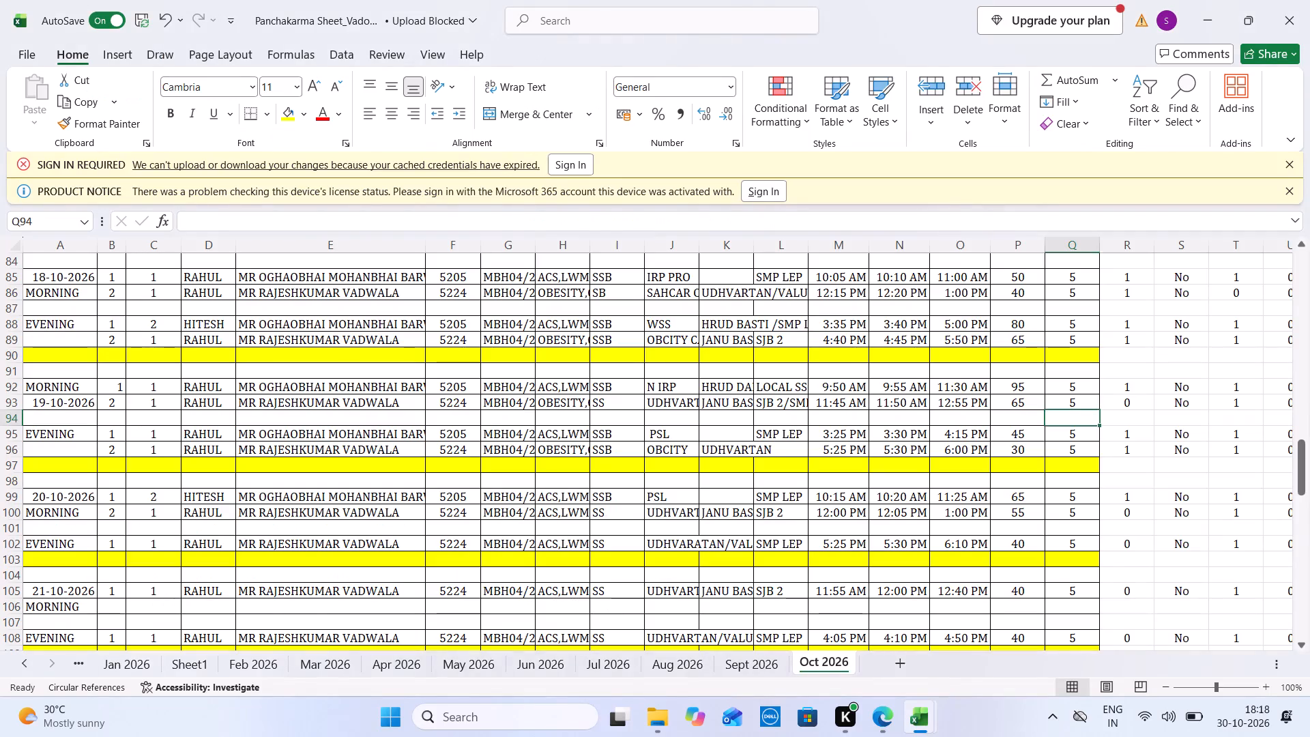
left_click(1118, 518)
key("ctrl+Tab")
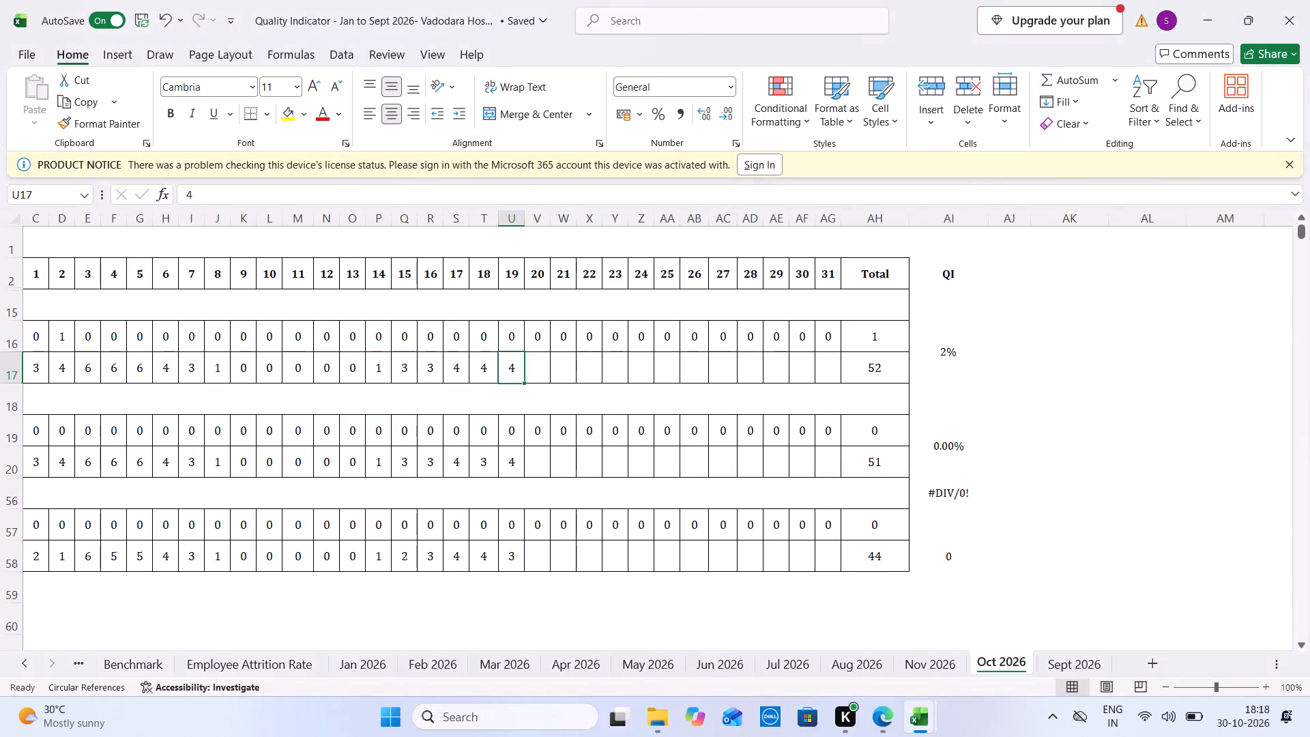
left_click(542, 560)
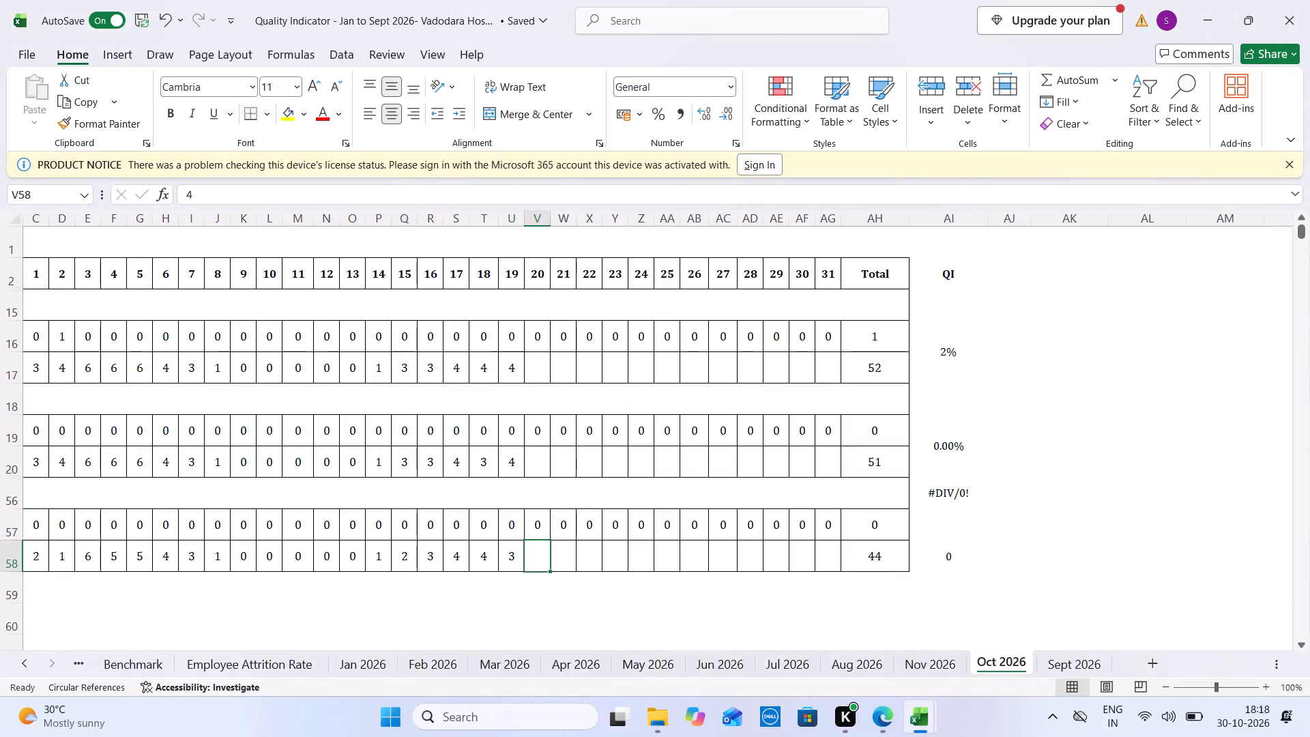
key("1")
key("Up")
key("Up")
key("Up")
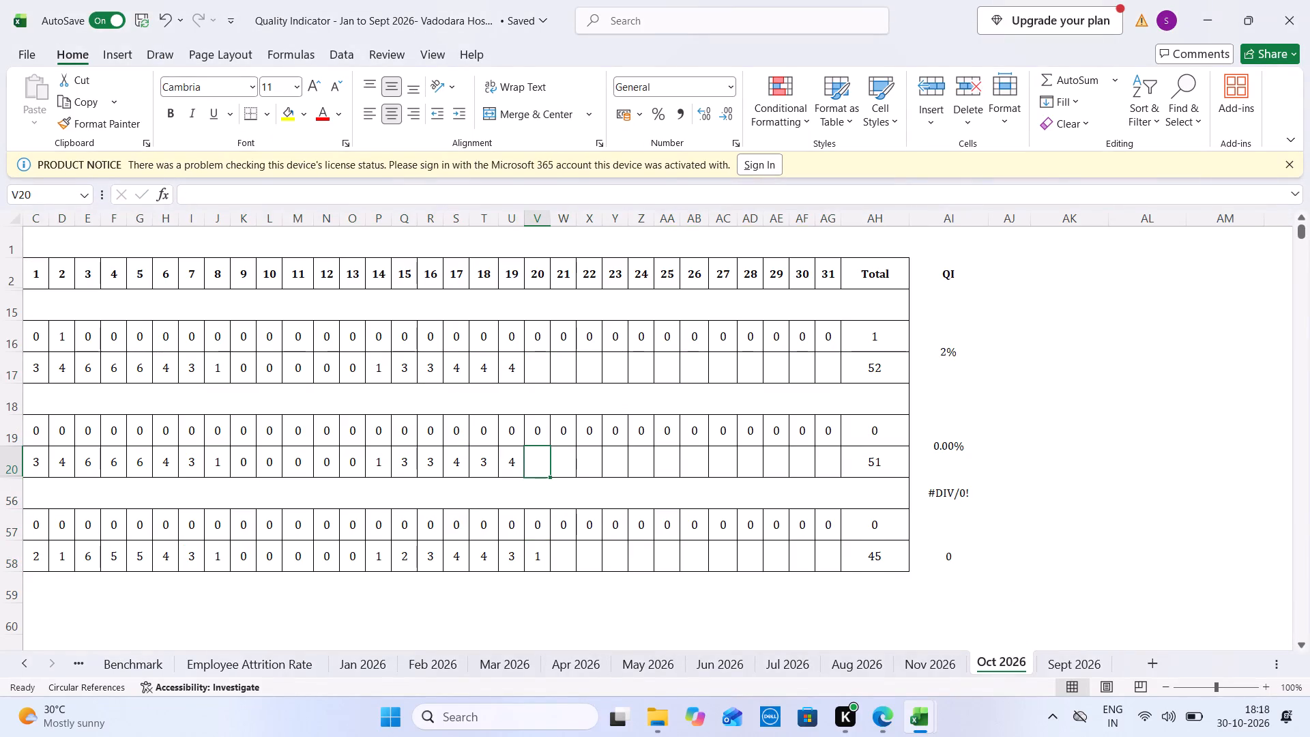
key("ctrl+Tab")
key("ctrl+Tab")
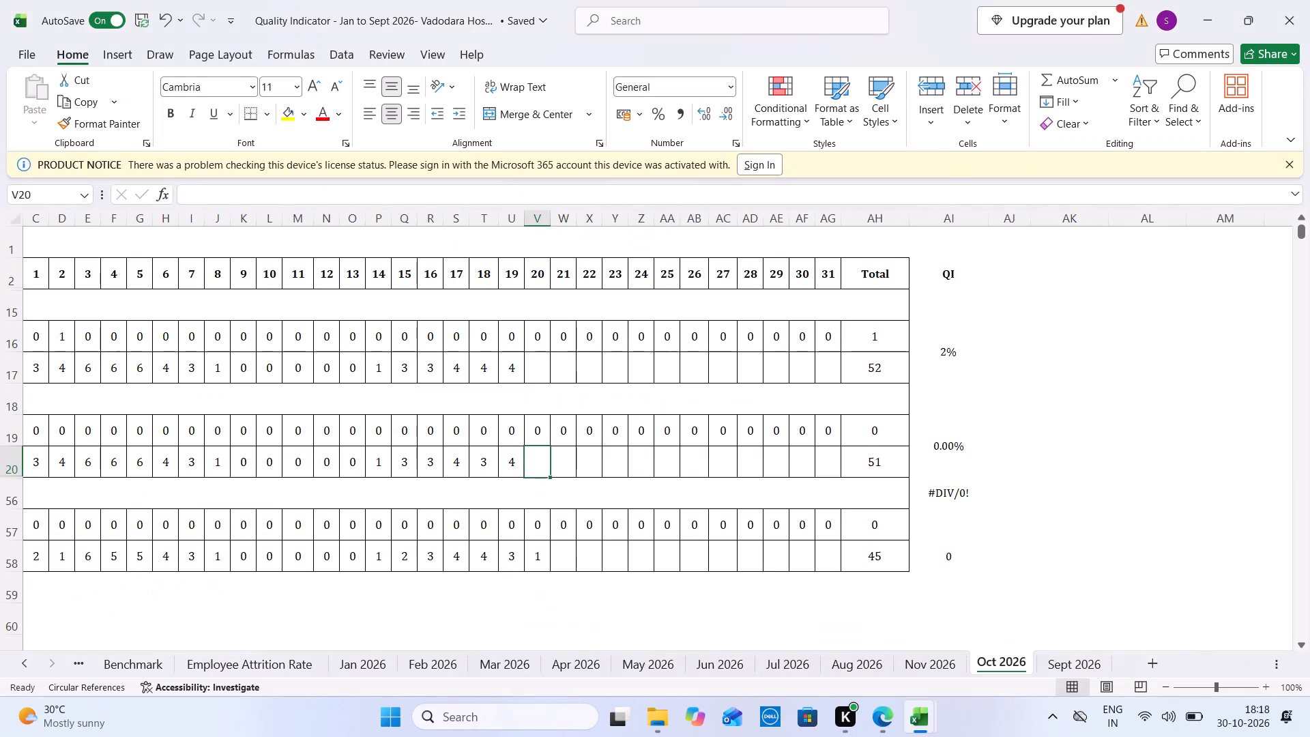
key("3")
key("Up")
key("Up")
key("Up")
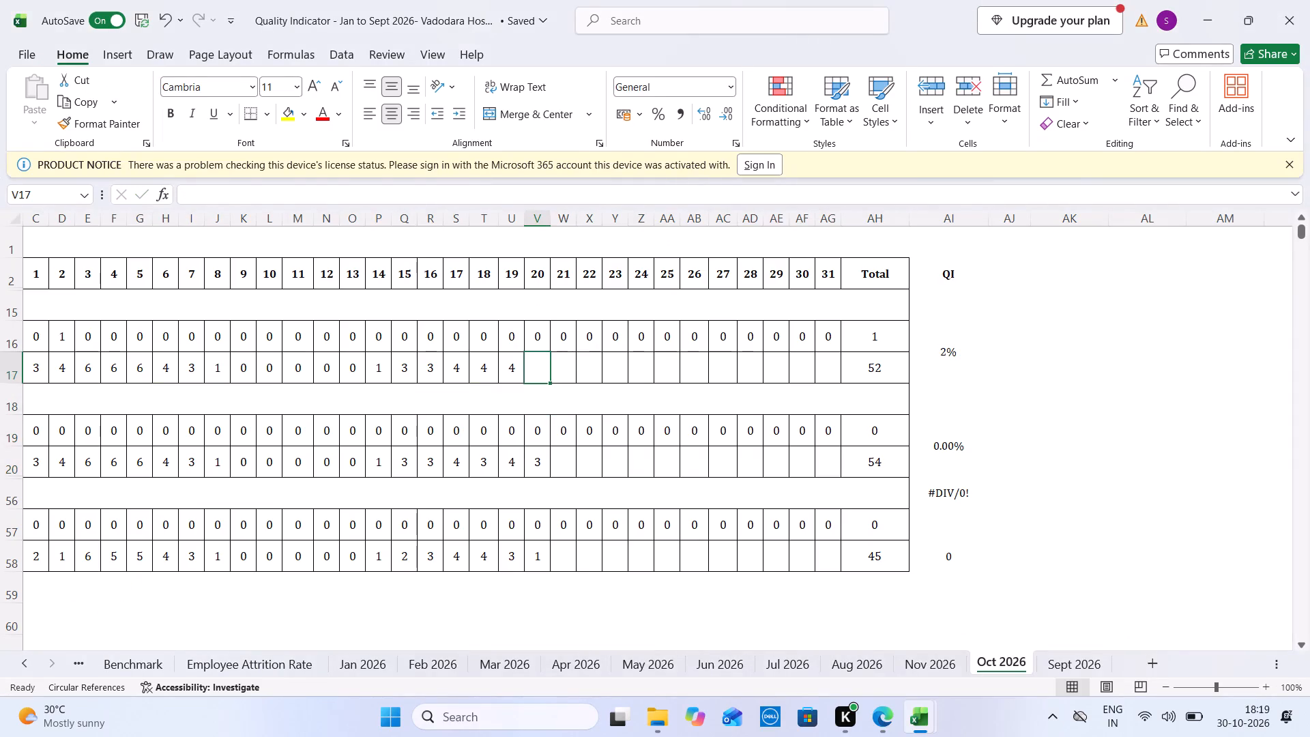
key("3")
key("Down")
Using the 21-10-2026 Panchakarma entries, enter day 21's figures: 0 basti days, 2 heat-application patients and 2 procedures performed.
key("Down")
key("Down")
key("Down")
key("Down")
key("Down")
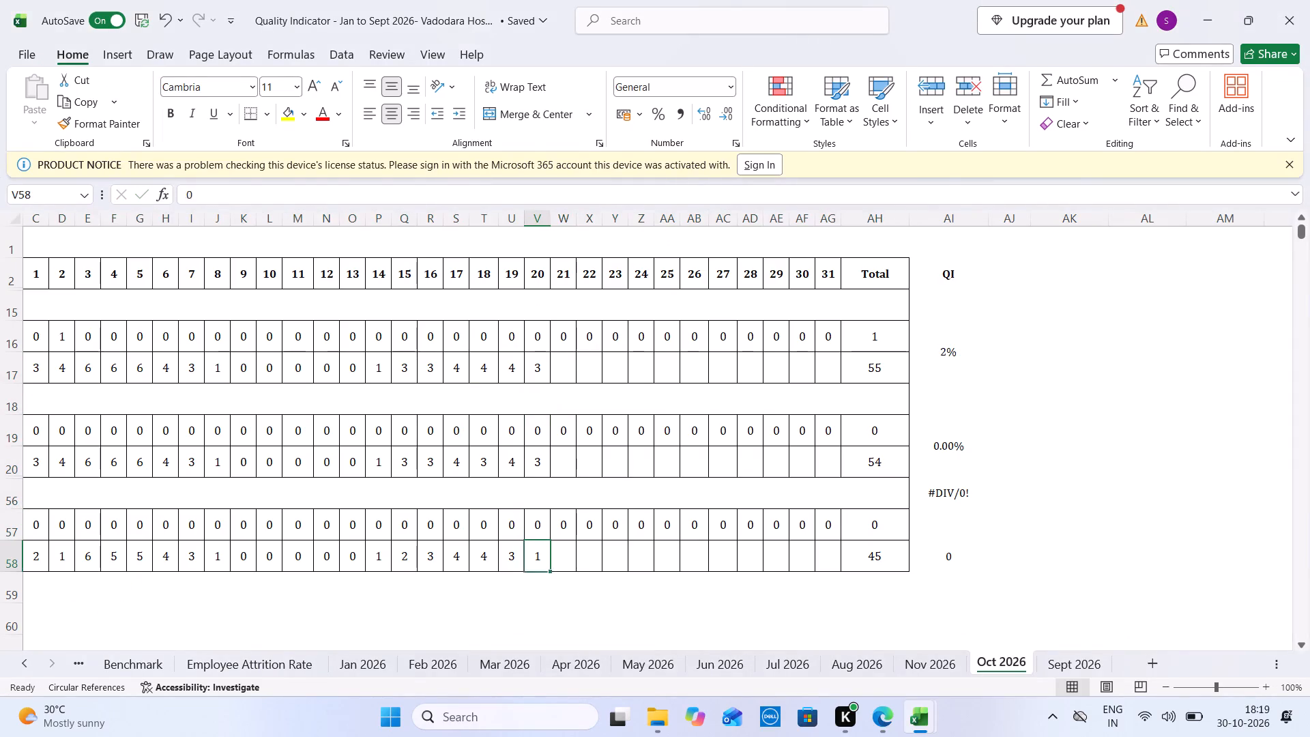
key("Right")
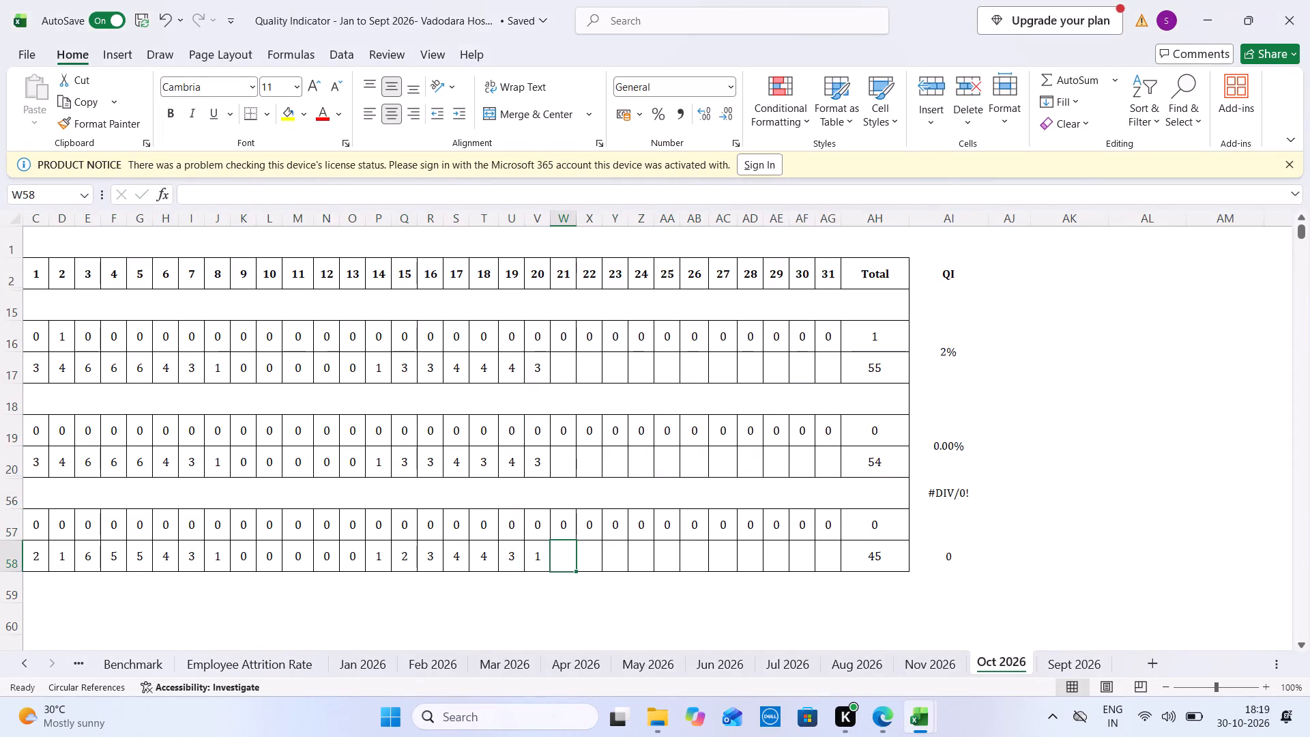
key("ctrl+Tab")
key("Down")
key("Down")
key("Down")
key("Down")
key("Down")
key("Down")
key("Down")
key("Down")
key("Down")
key("Down")
key("Down")
key("Down")
key("Down")
key("Down")
key("Down")
key("Down")
key("Down")
key("Down")
key("Down")
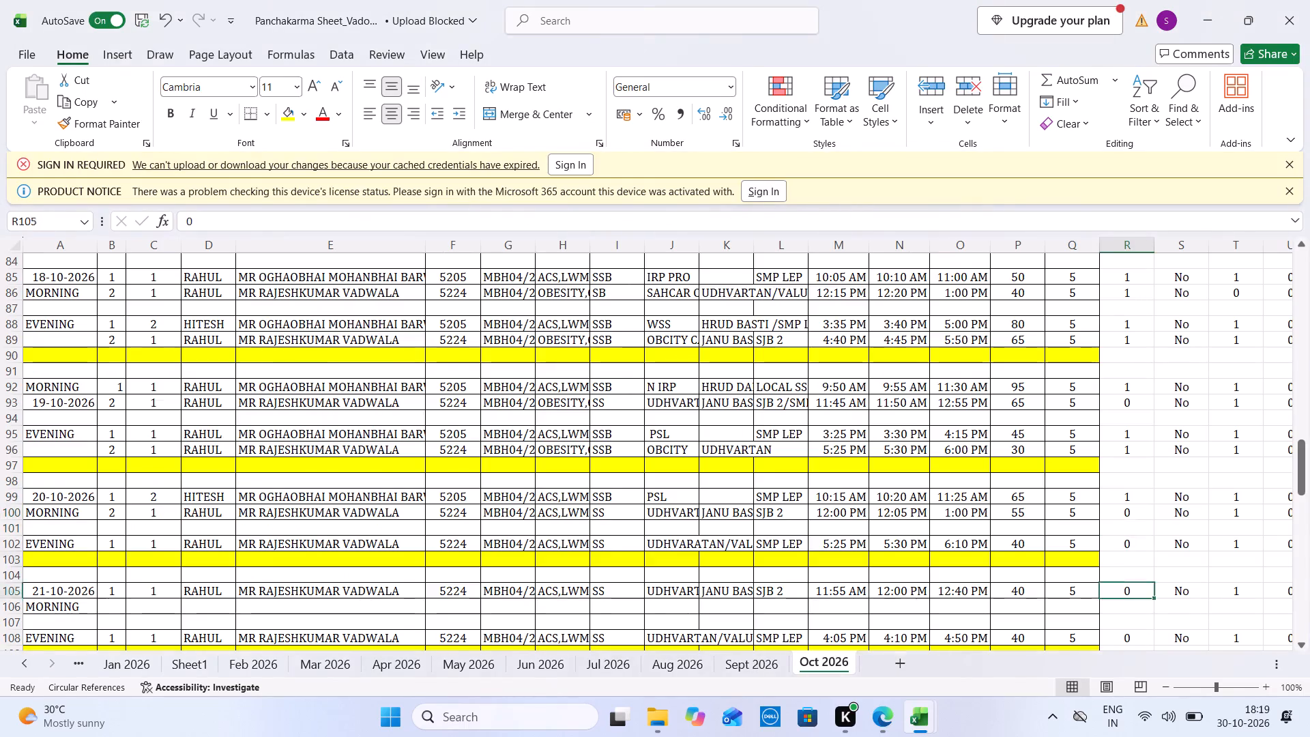
left_click(9, 463)
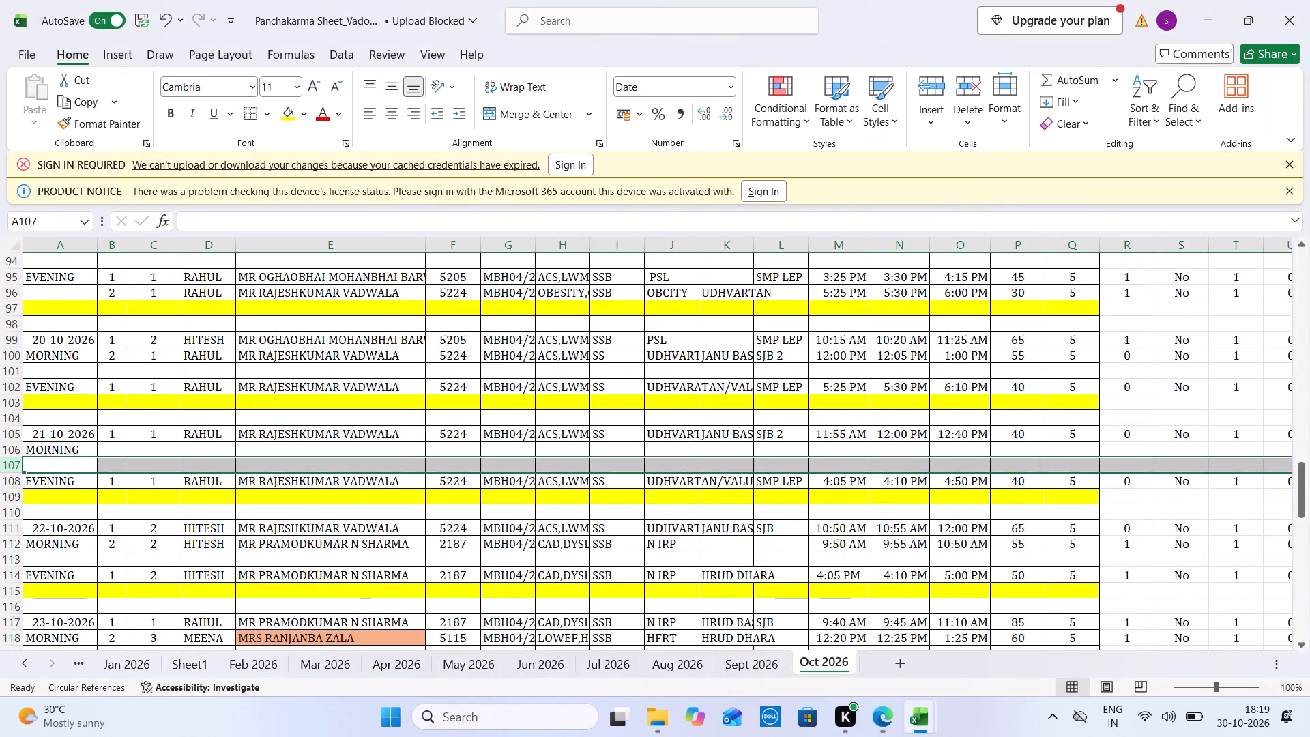
key("ctrl+Tab")
key("0")
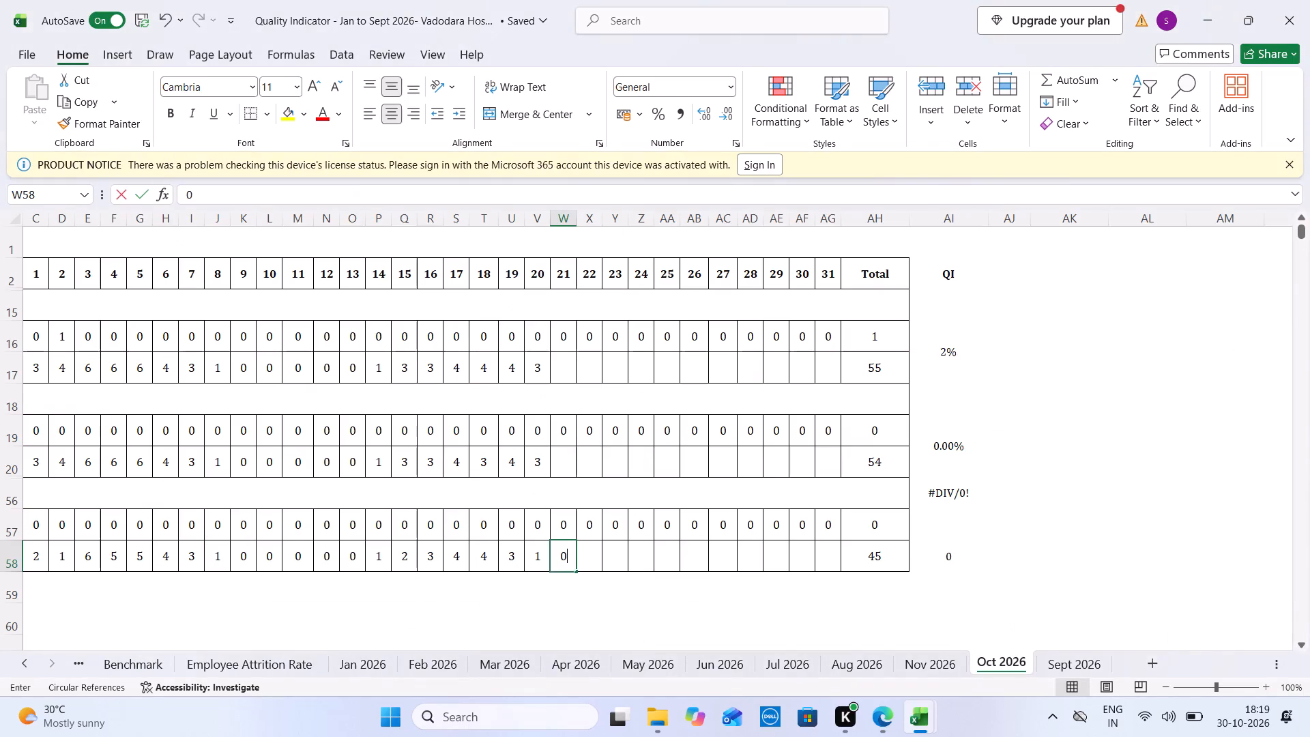
key("Up")
key("Up")
key("Up")
key("ctrl+Tab")
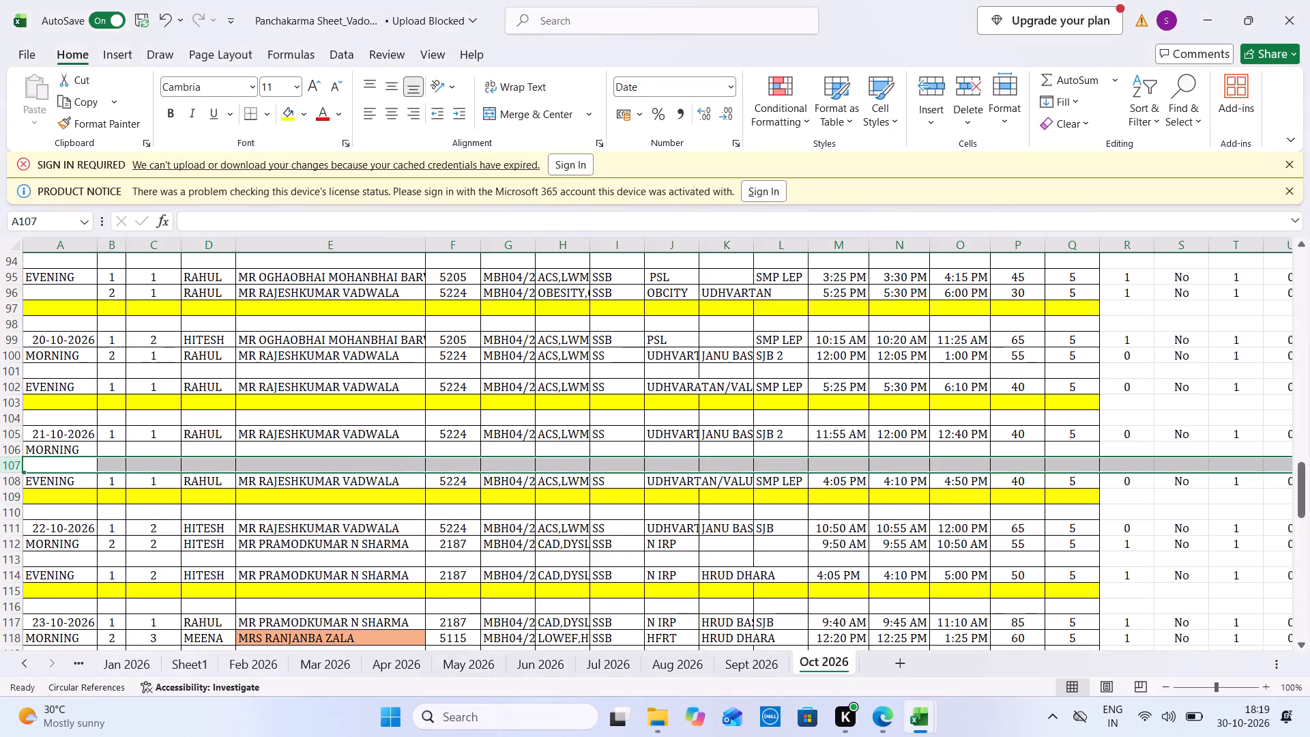
key("ctrl+Tab")
key("2")
key("Up")
key("Up")
key("Up")
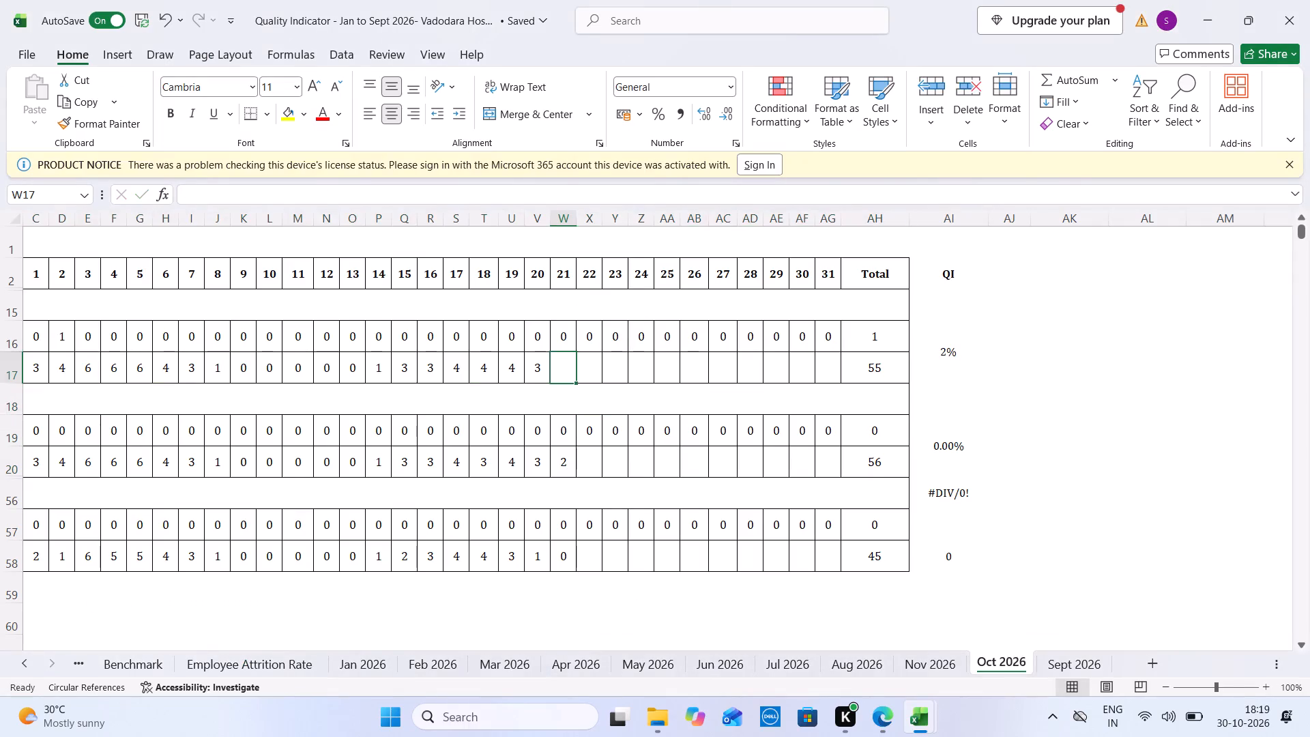
key("2")
key("Down")
Using the 22-10-2026 Panchakarma entries, enter day 22's figures: 2 basti days, 3 heat-application patients and 3 procedures performed.
key("Down")
key("Down")
key("Down")
key("Down")
key("Down")
key("Right")
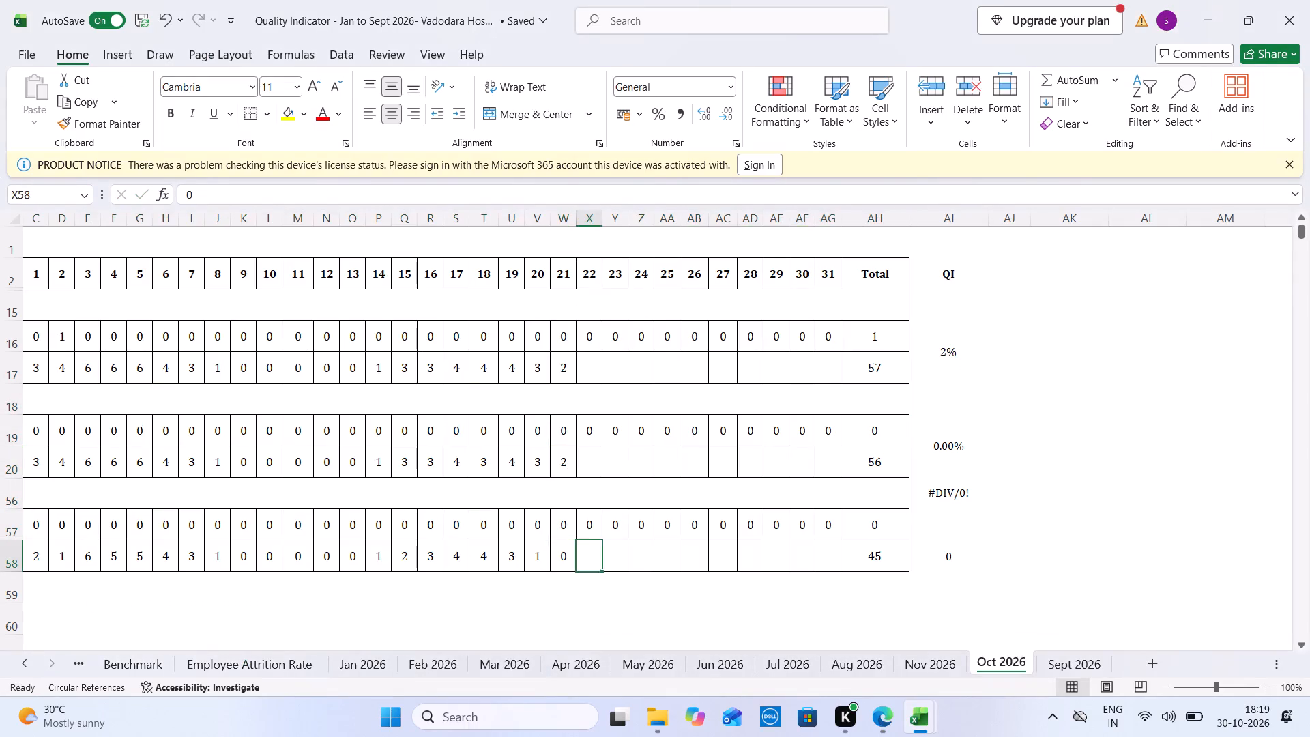
key("ctrl+Tab")
key("Down")
key("Down")
key("Down")
key("Down")
key("Down")
key("Down")
key("Down")
key("Down")
key("Down")
key("Down")
key("Down")
key("Down")
key("Down")
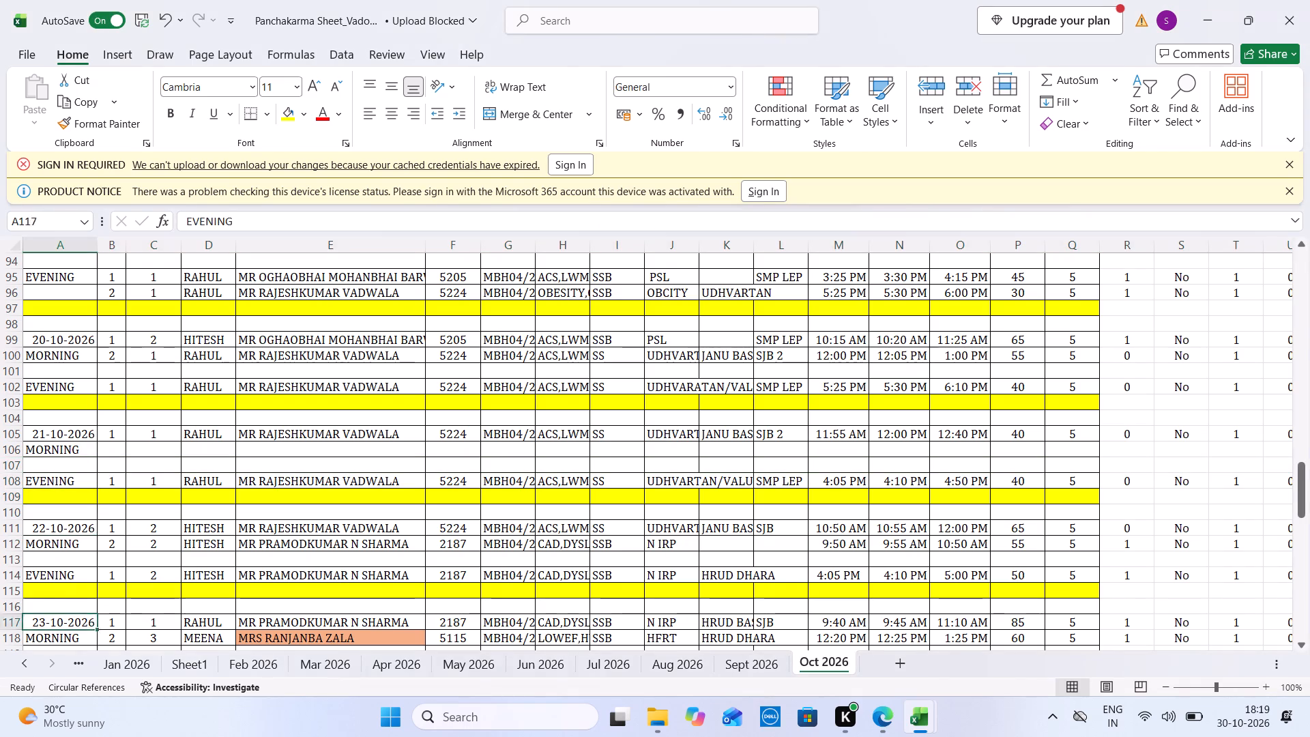
key("ctrl+Tab")
key("2")
key("Up")
key("Up")
key("Up")
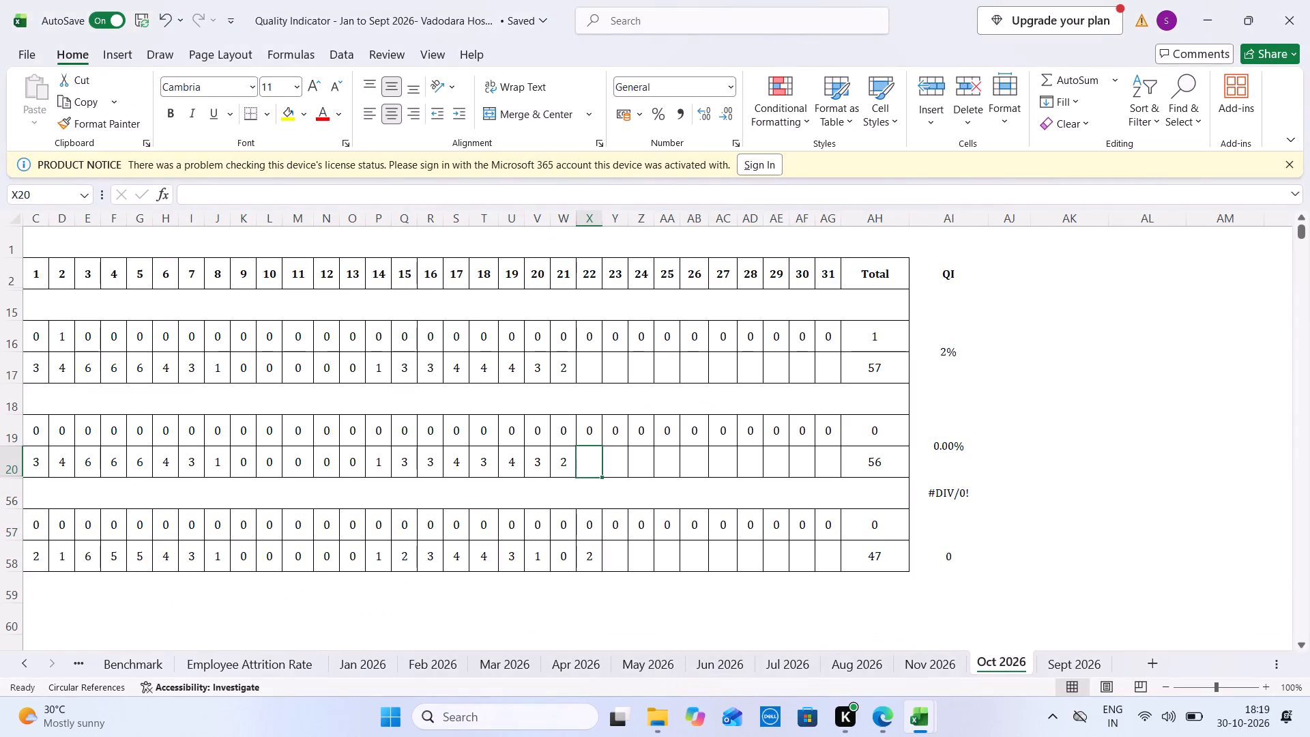
key("3")
key("Up")
key("Up")
key("Up")
key("3")
key("Down")
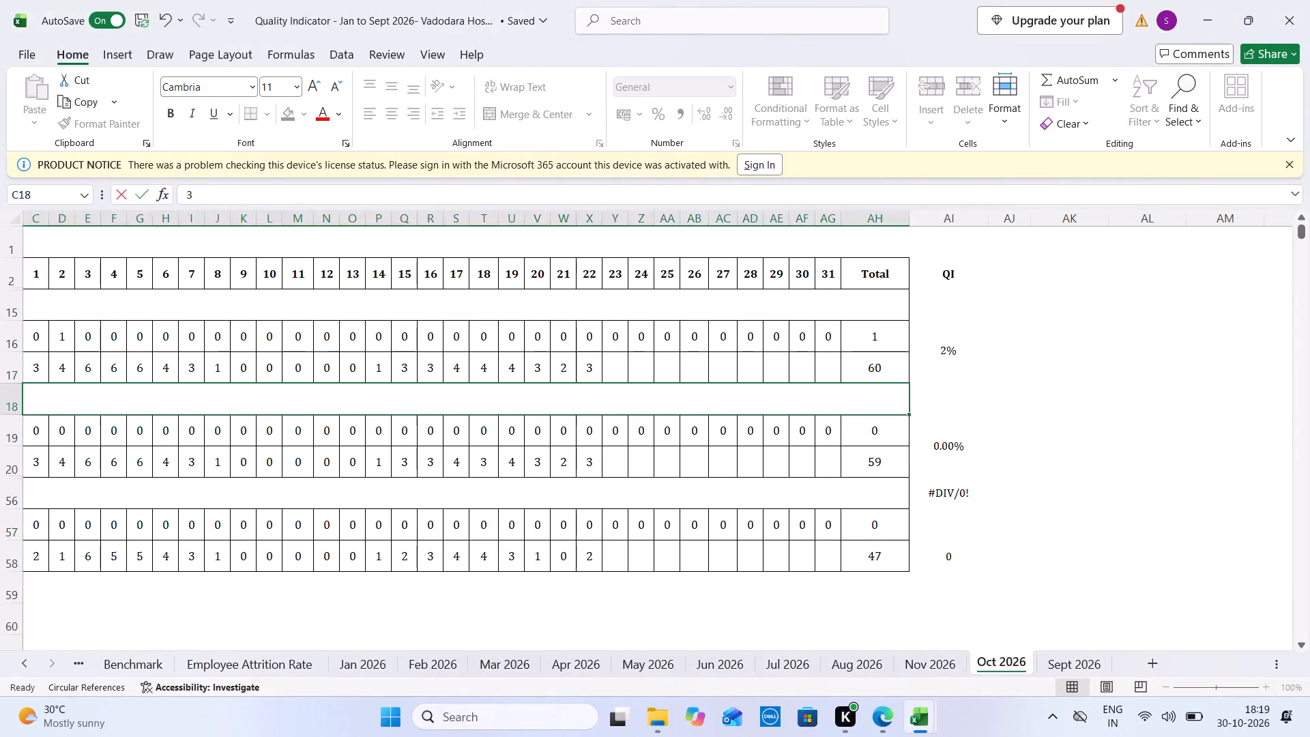
Using the 23-10-2026 Panchakarma entries, enter 4 for day 23 in the basti days, heat-application patients and procedures performed rows.
key("Down")
key("Down")
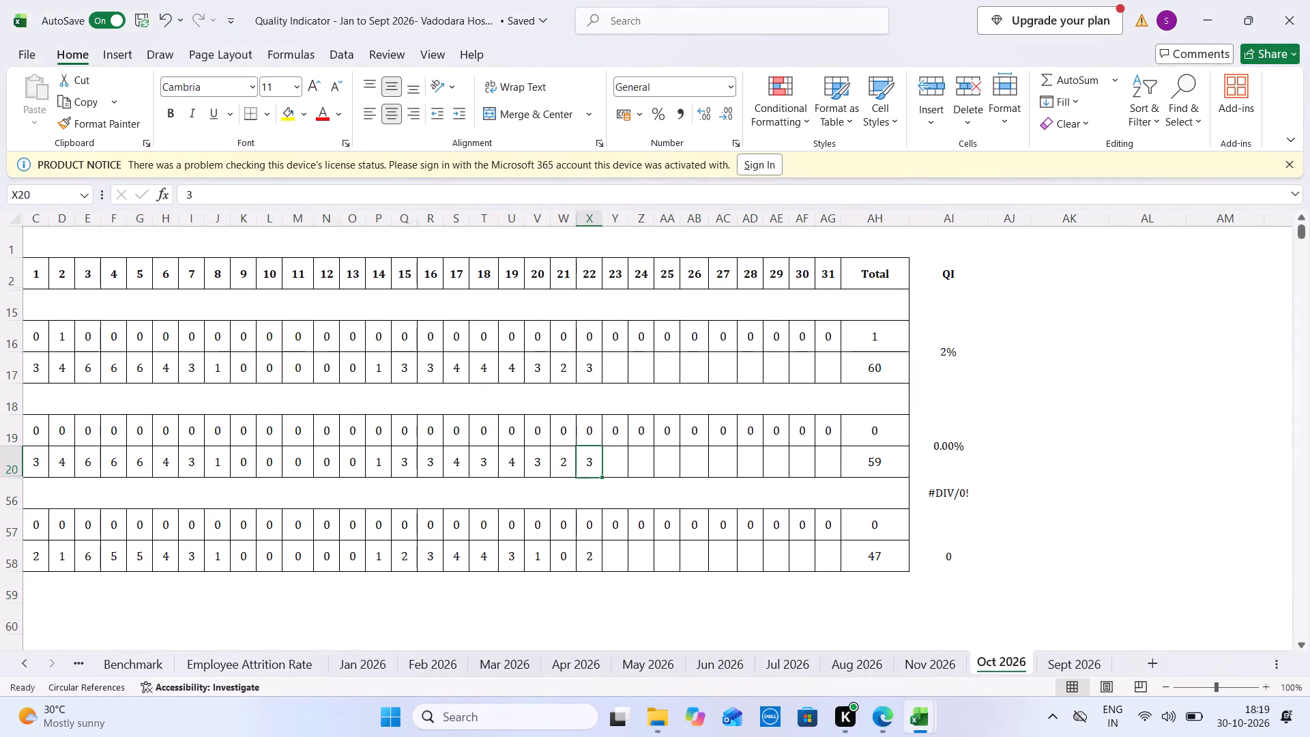
left_click(609, 560)
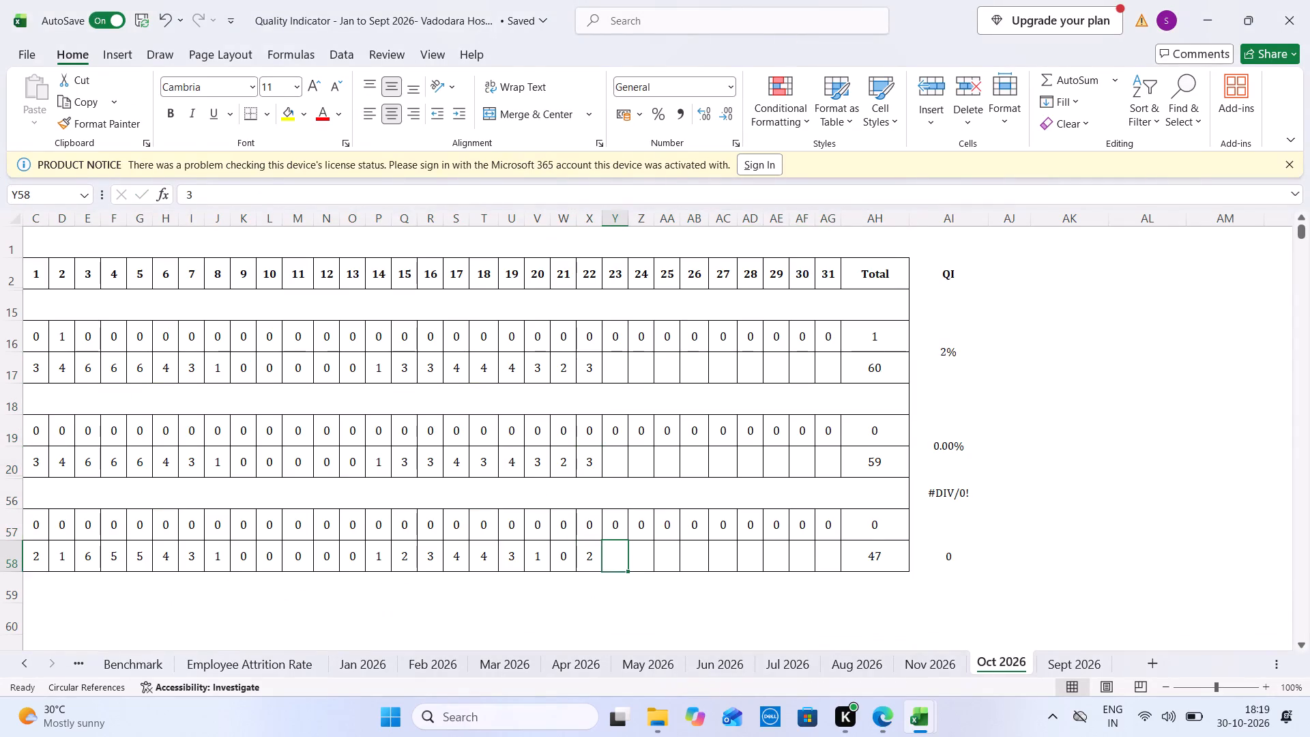
key("ctrl+Tab")
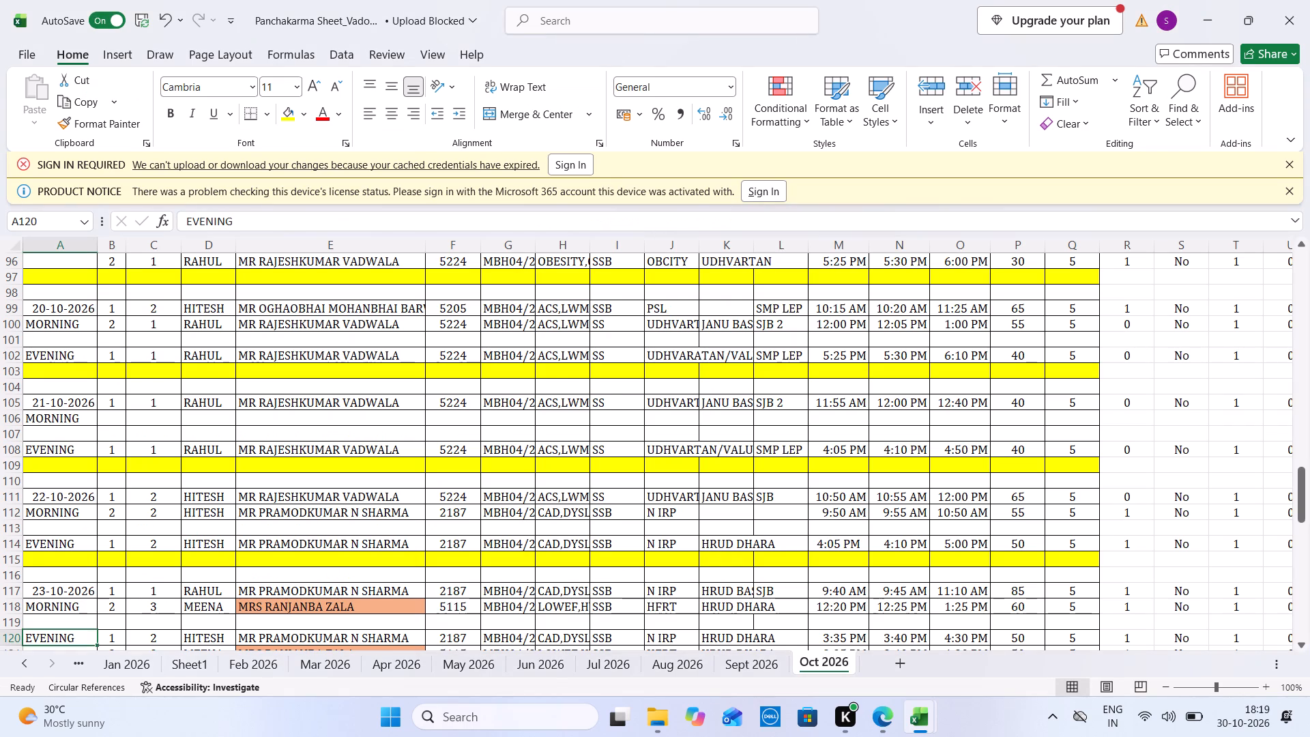
key("ctrl+Tab")
key("ctrl+Tab")
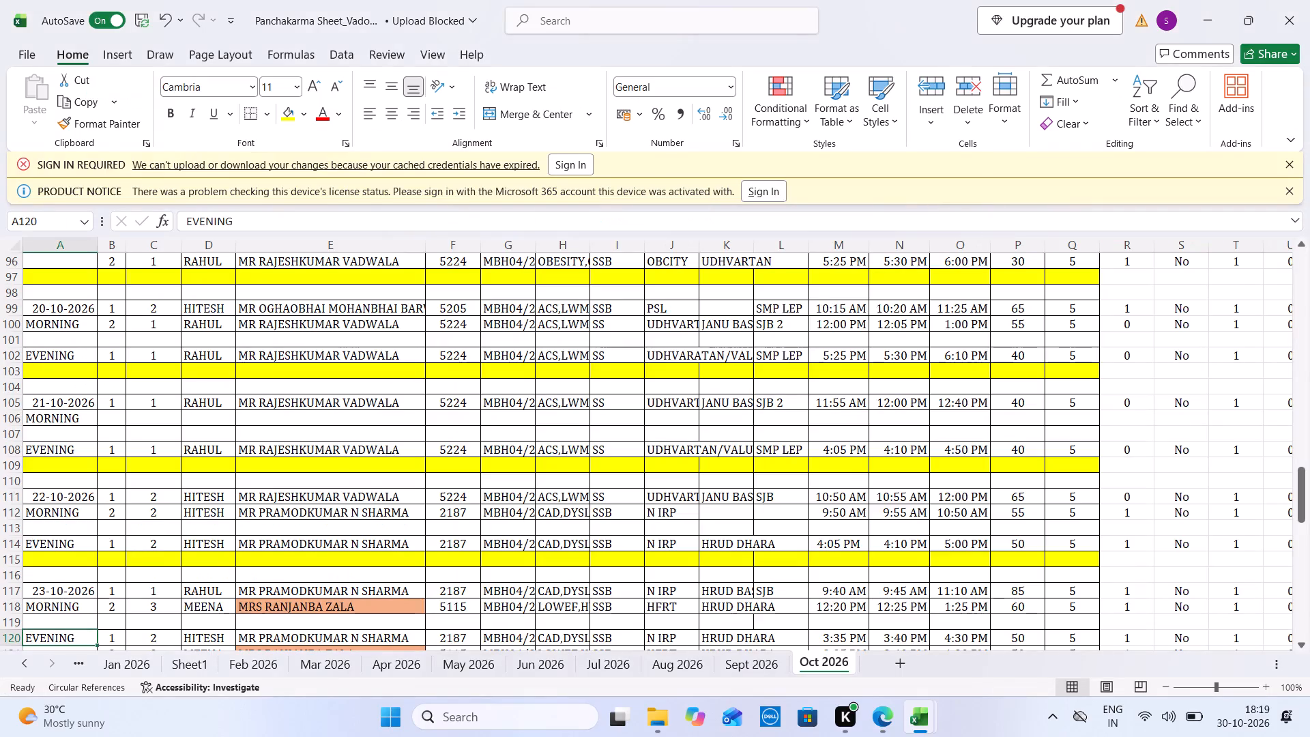
key("Down")
key("Down")
key("Down")
key("Down")
key("Down")
key("Down")
key("Down")
key("Down")
key("Down")
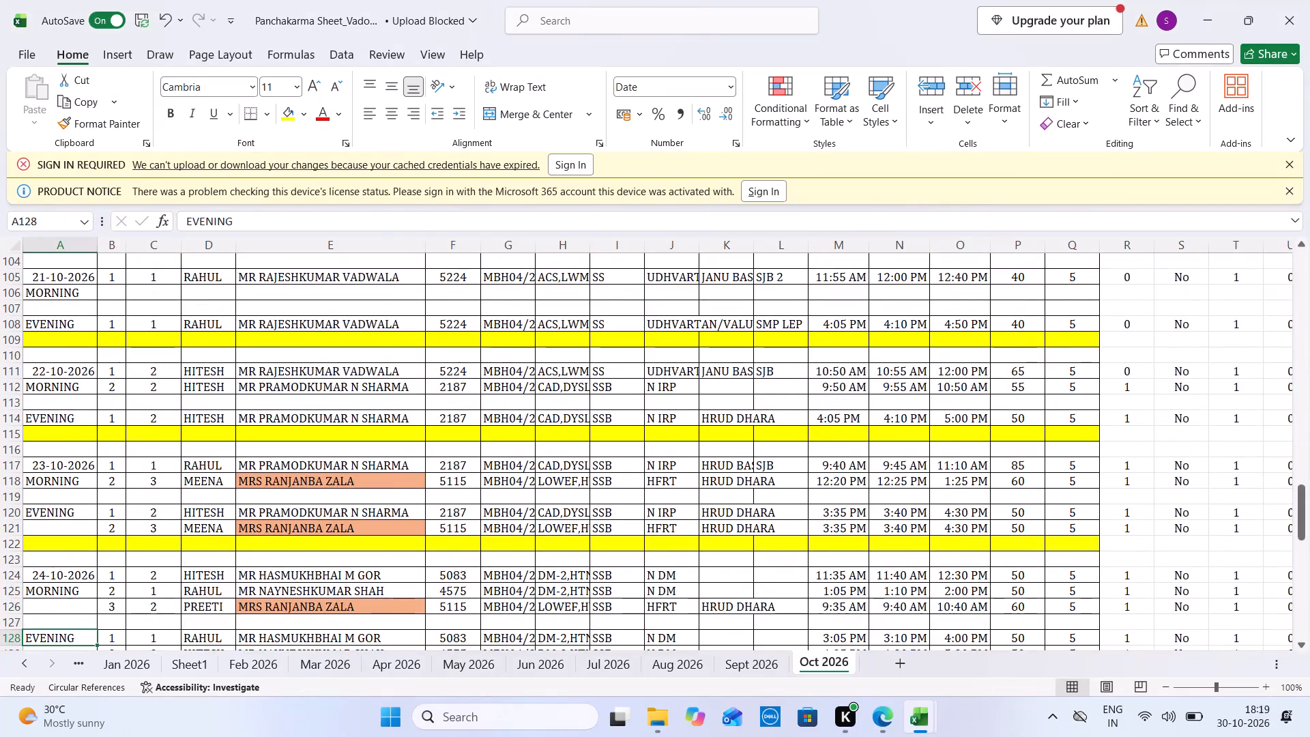
key("ctrl+Tab")
key("4")
key("Up")
key("Up")
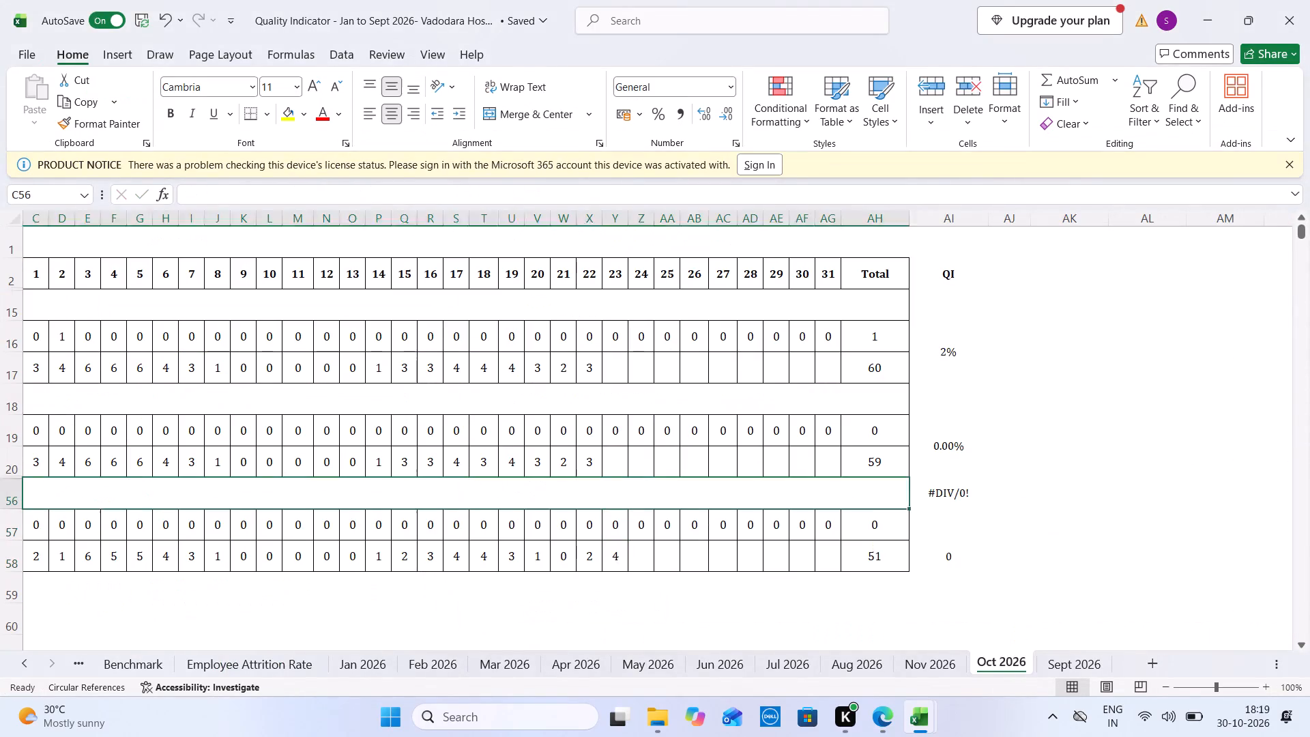
key("Up")
key("4")
key("Up")
key("Up")
key("Up")
key("4")
key("Down")
Using the 24-10-2026 Panchakarma entries, enter 6 for day 24 in the basti days, heat-application patients and procedures performed rows.
key("Down")
key("Down")
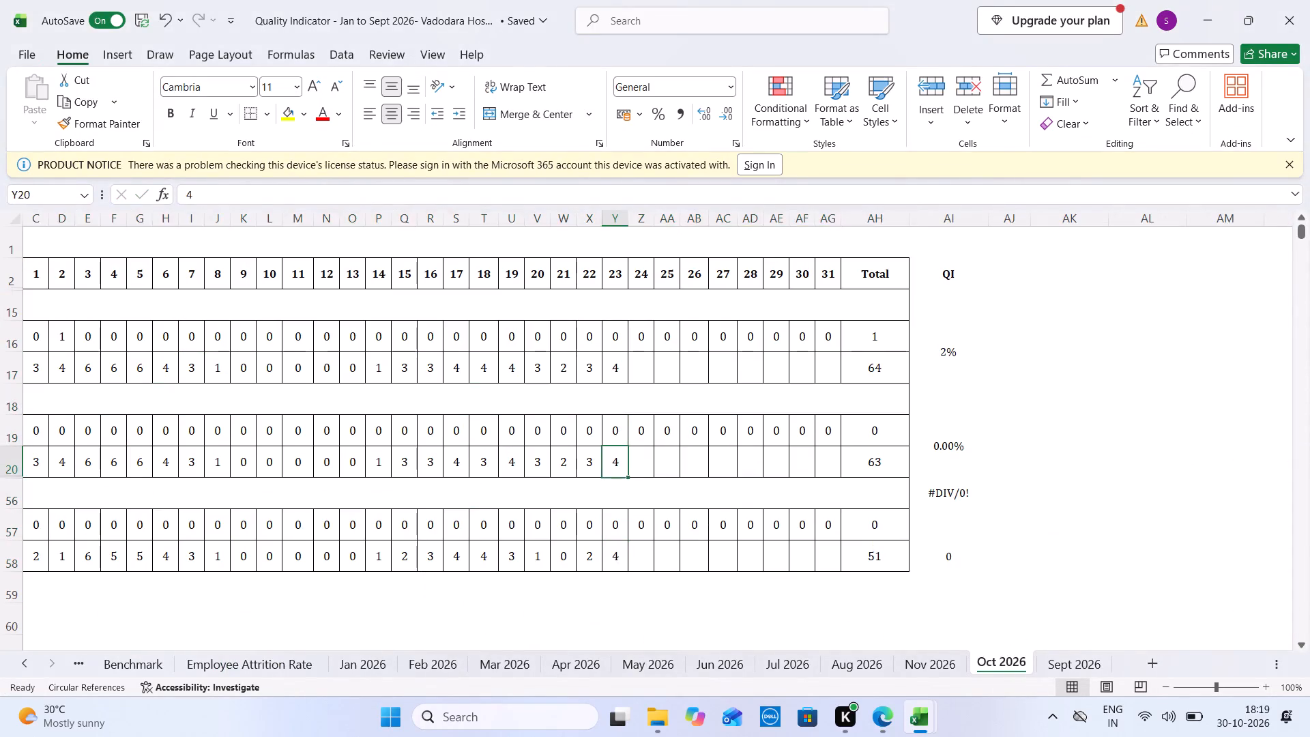
key("Down")
key("Down")
key("Down")
key("Right")
key("ctrl+Tab")
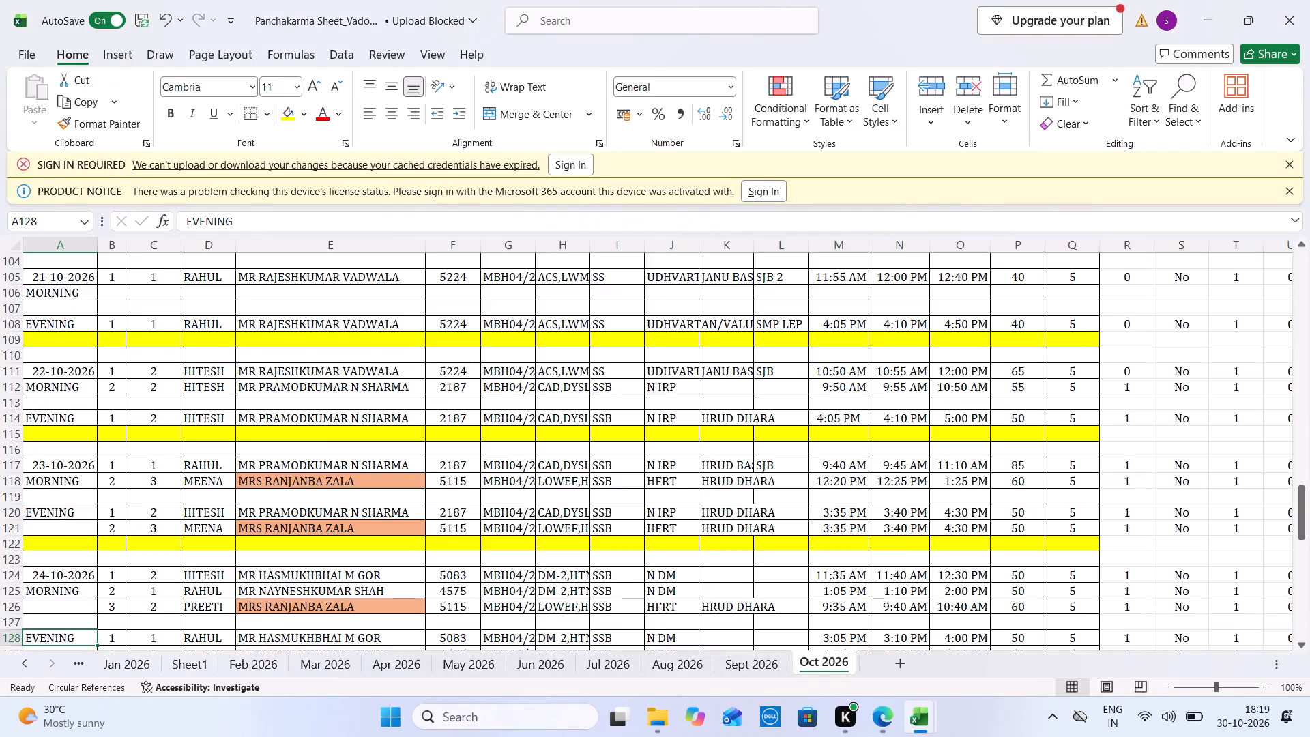
key("Down")
key("Down")
key("Down")
key("Down")
key("Down")
key("Down")
key("Down")
key("Down")
key("Down")
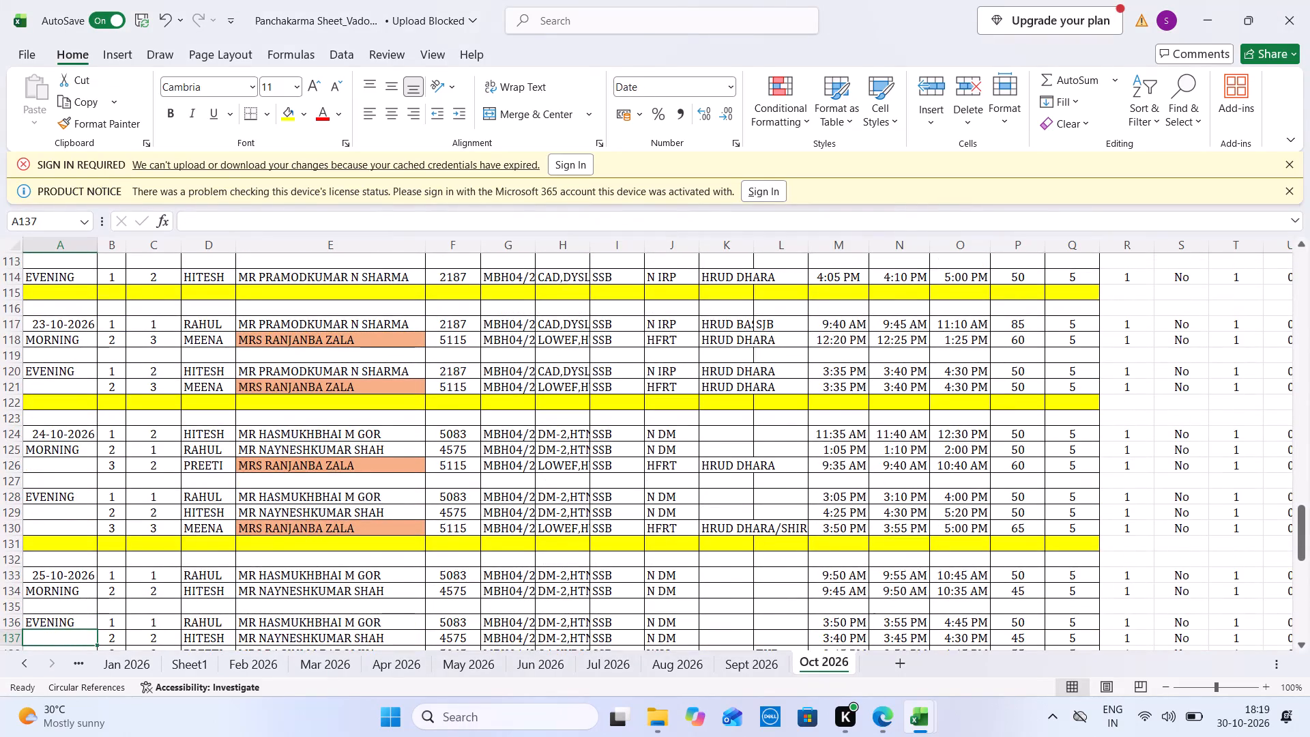
key("ctrl+Tab")
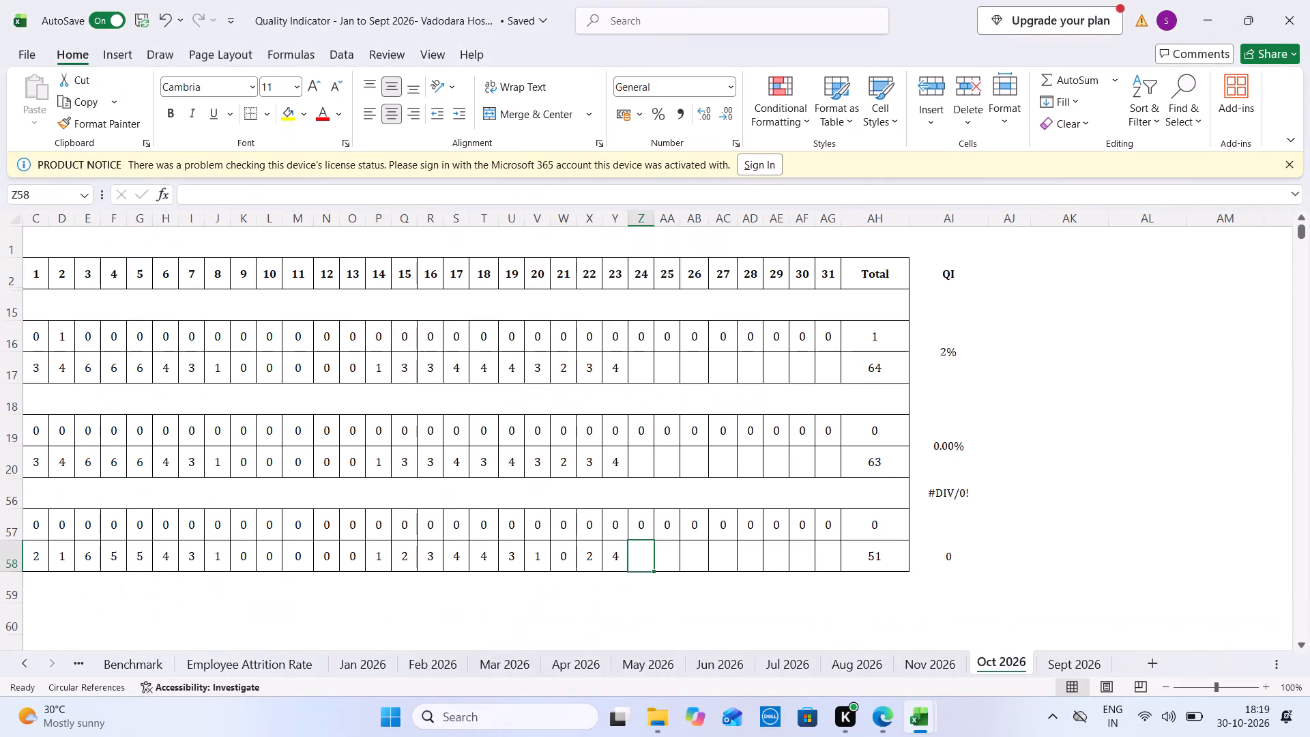
key("ctrl+Tab")
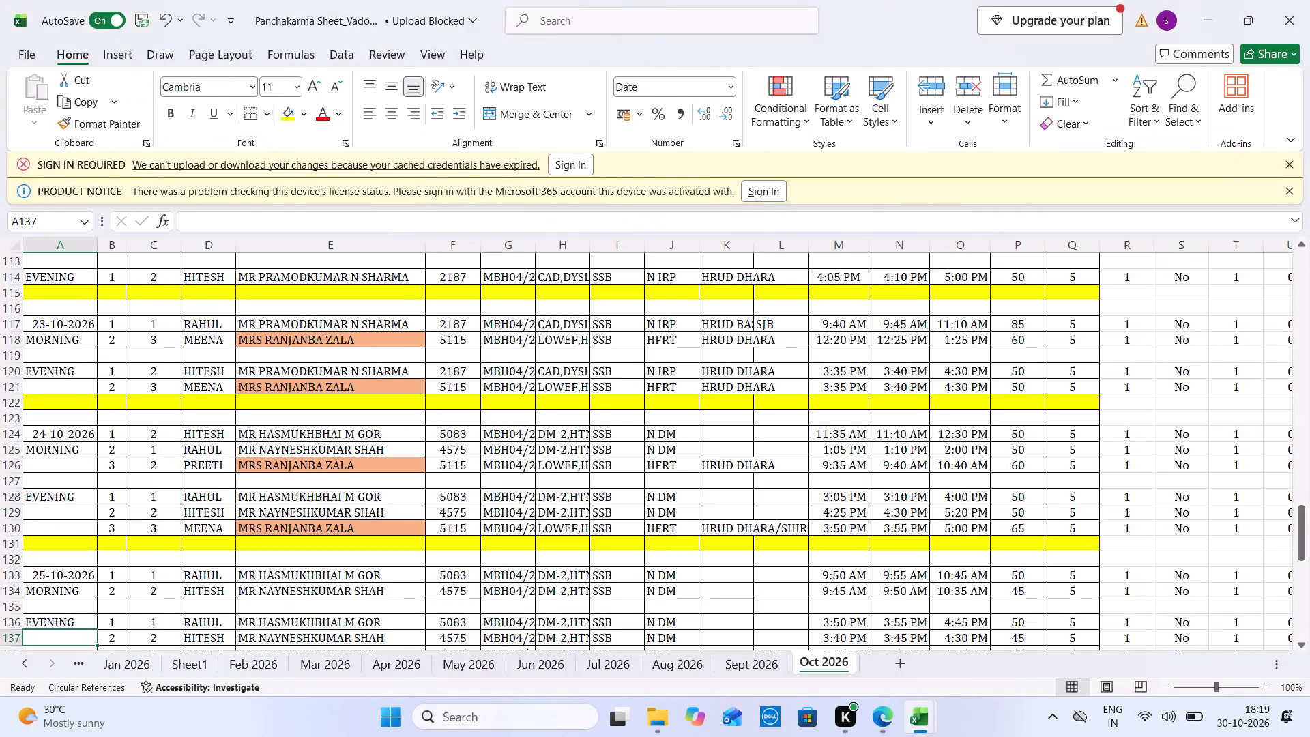
key("ctrl+Tab")
key("6")
key("Up")
key("Up")
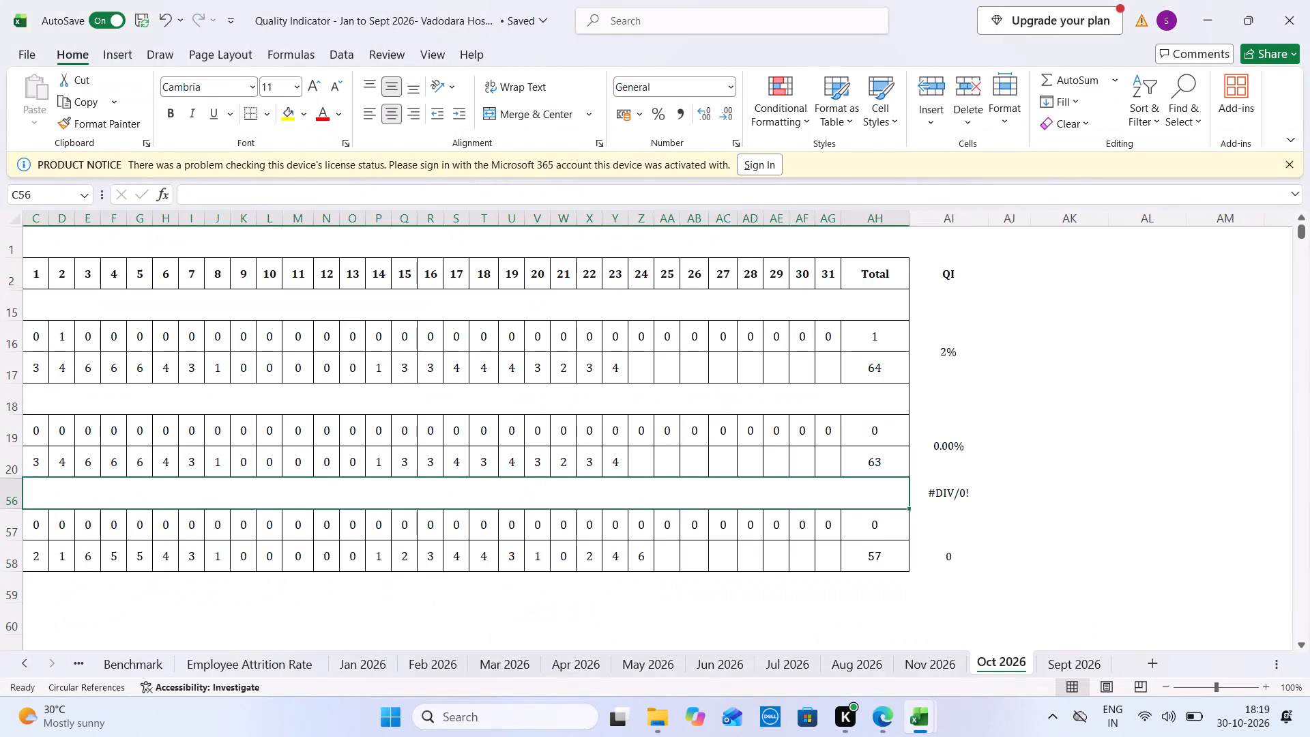
key("Up")
key("6")
key("Up")
key("Up")
key("Up")
key("6")
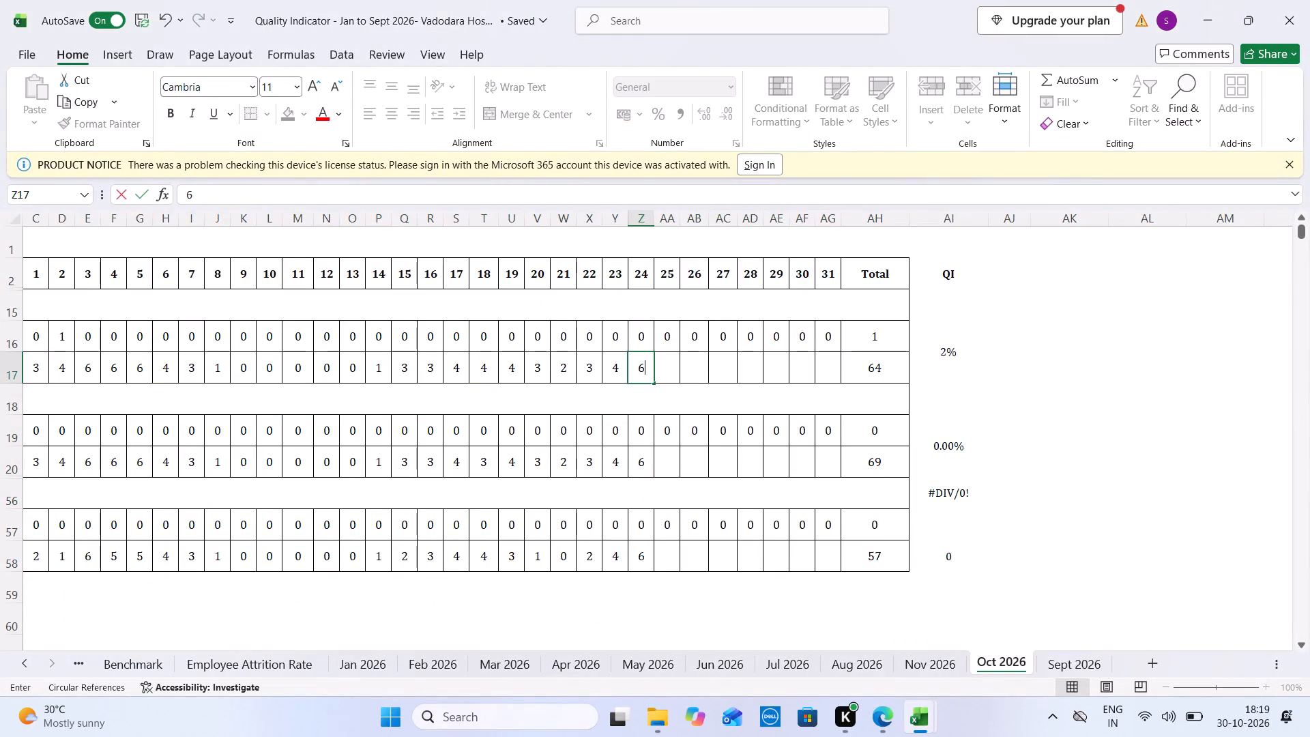
key("Down")
Using the 25-10-2026 Panchakarma entries, enter 6 for day 25 in the basti days, heat-application patients and procedures performed rows.
key("Down")
key("Down")
key("Down")
key("Down")
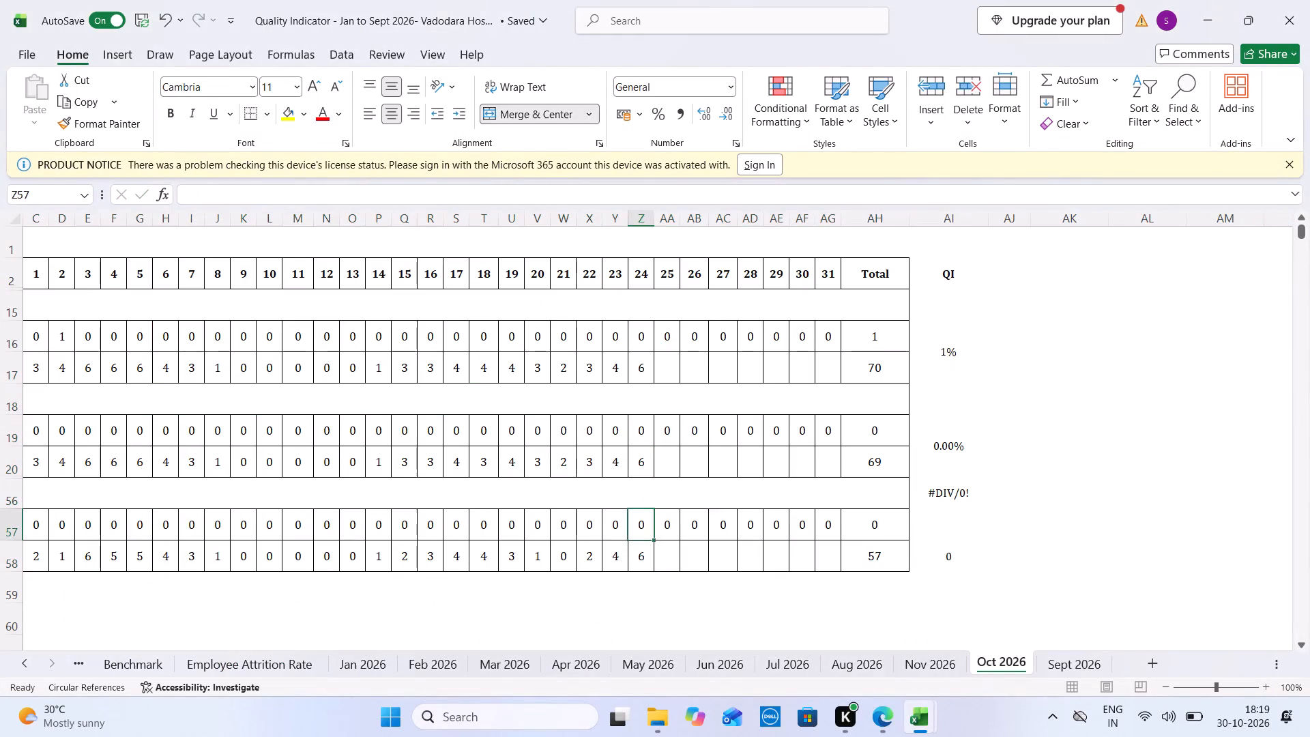
key("Down")
key("Right")
key("ctrl+Tab")
key("Down")
key("Down")
key("Down")
key("Down")
key("Down")
key("Down")
key("Down")
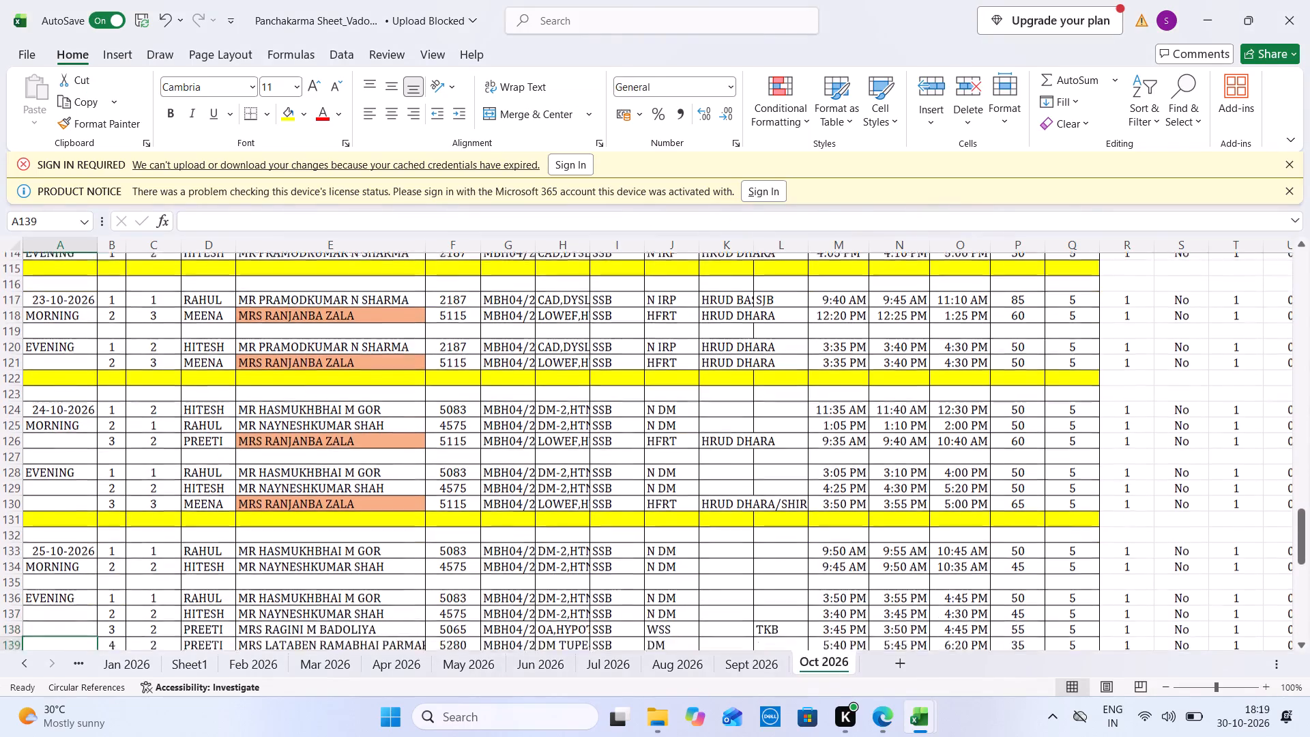
key("ctrl+Tab")
key("6")
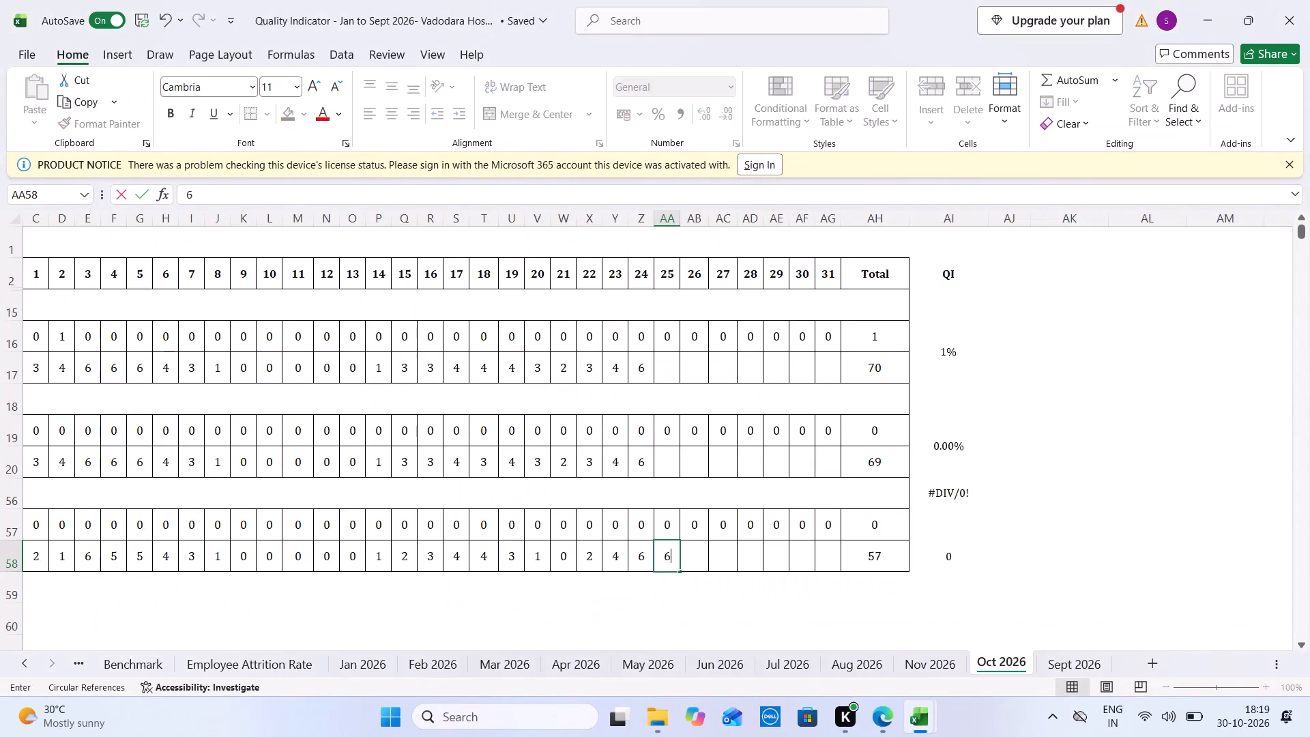
key("Tab")
key("Up")
key("Up")
key("Up")
key("Left")
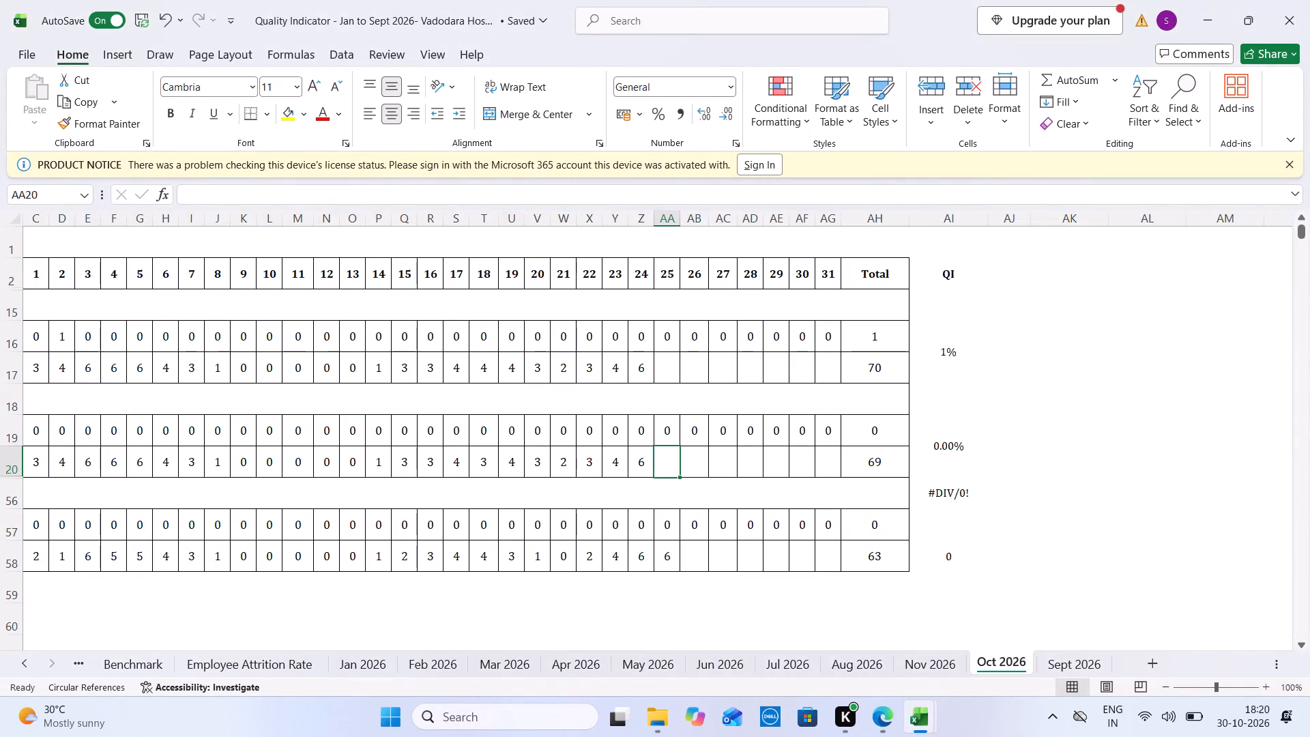
key("6")
key("Up")
key("Up")
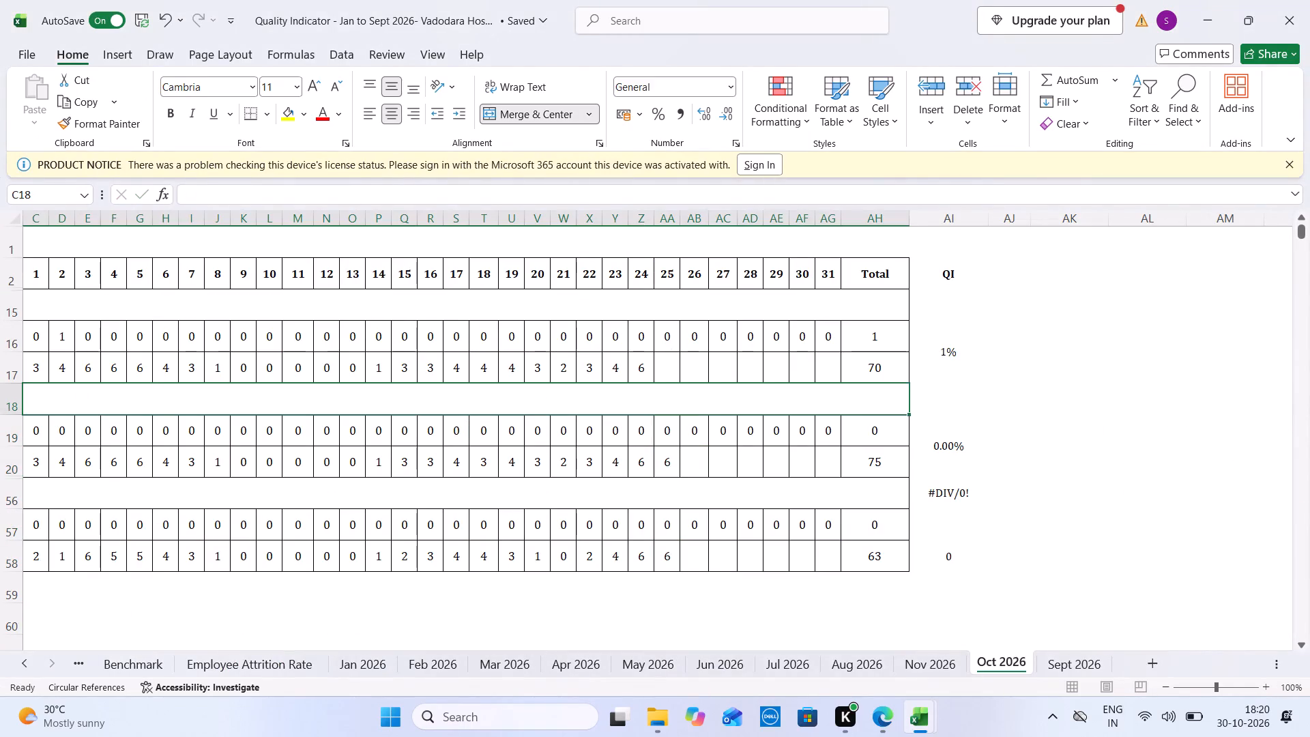
key("Up")
key("6")
key("Down")
key("Down")
key("Down")
key("Down")
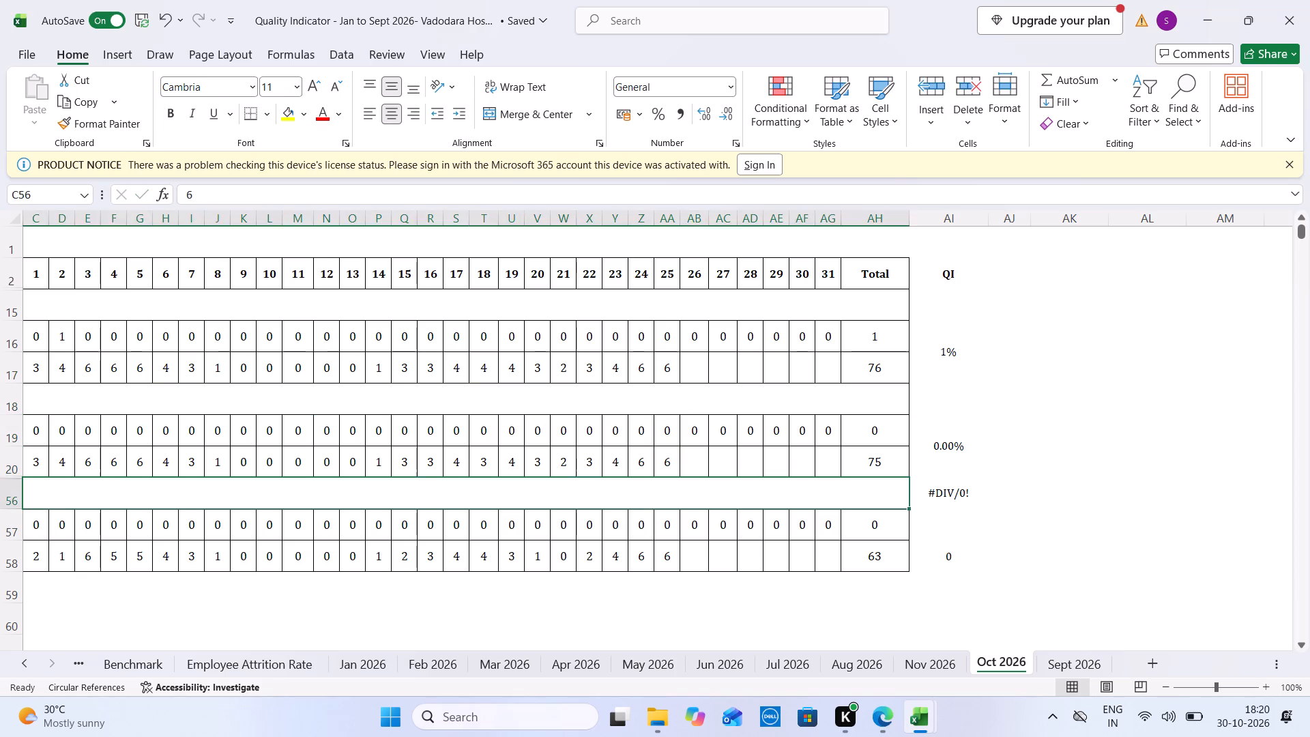
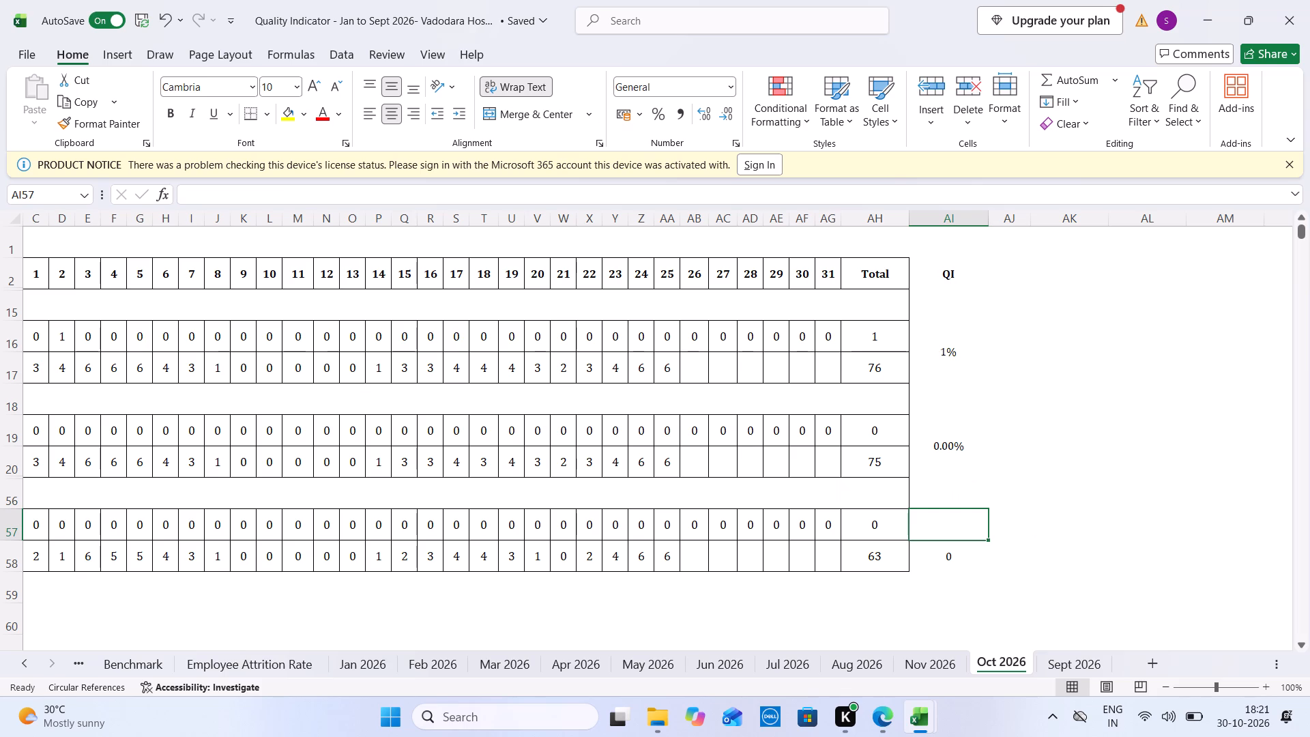
Merge and centre QI cells AI57:AI58 on the Oct 2026 sheet with text wrapping turned off, and save the workbook.
left_click_drag(933, 528, 924, 568)
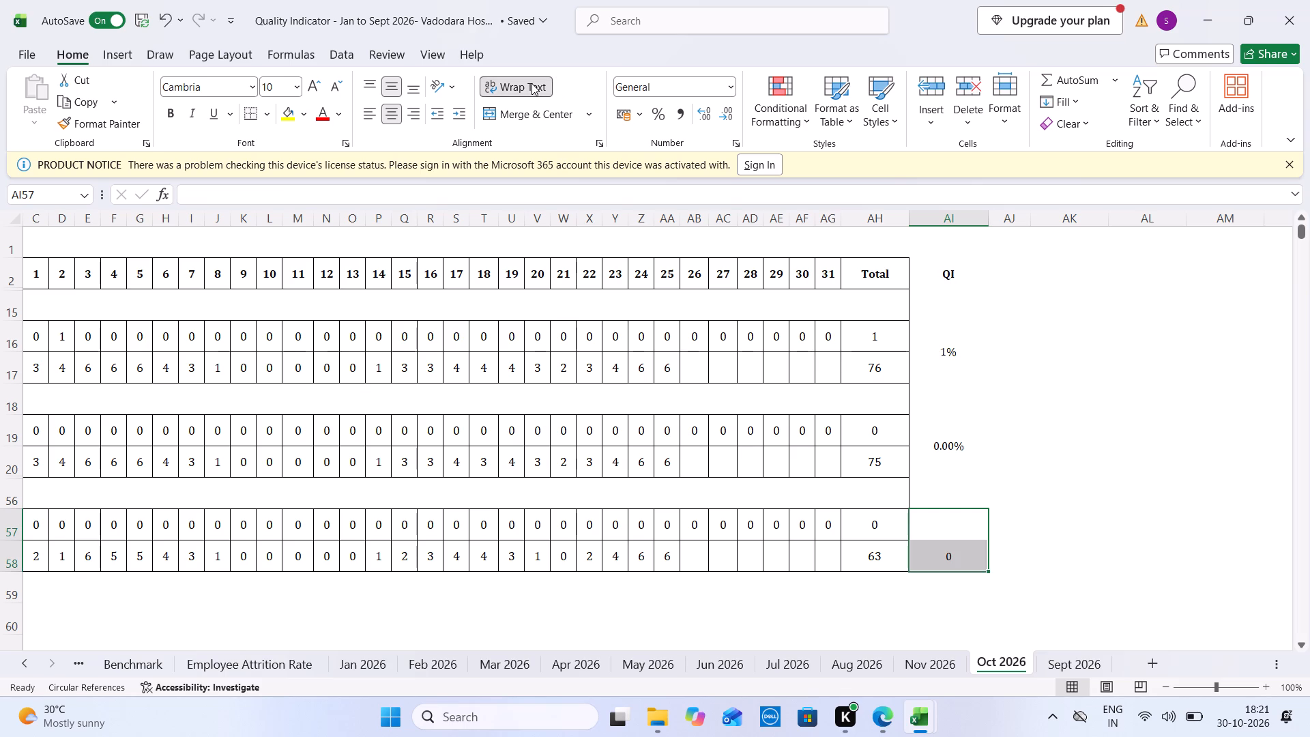
left_click(532, 83)
left_click(536, 111)
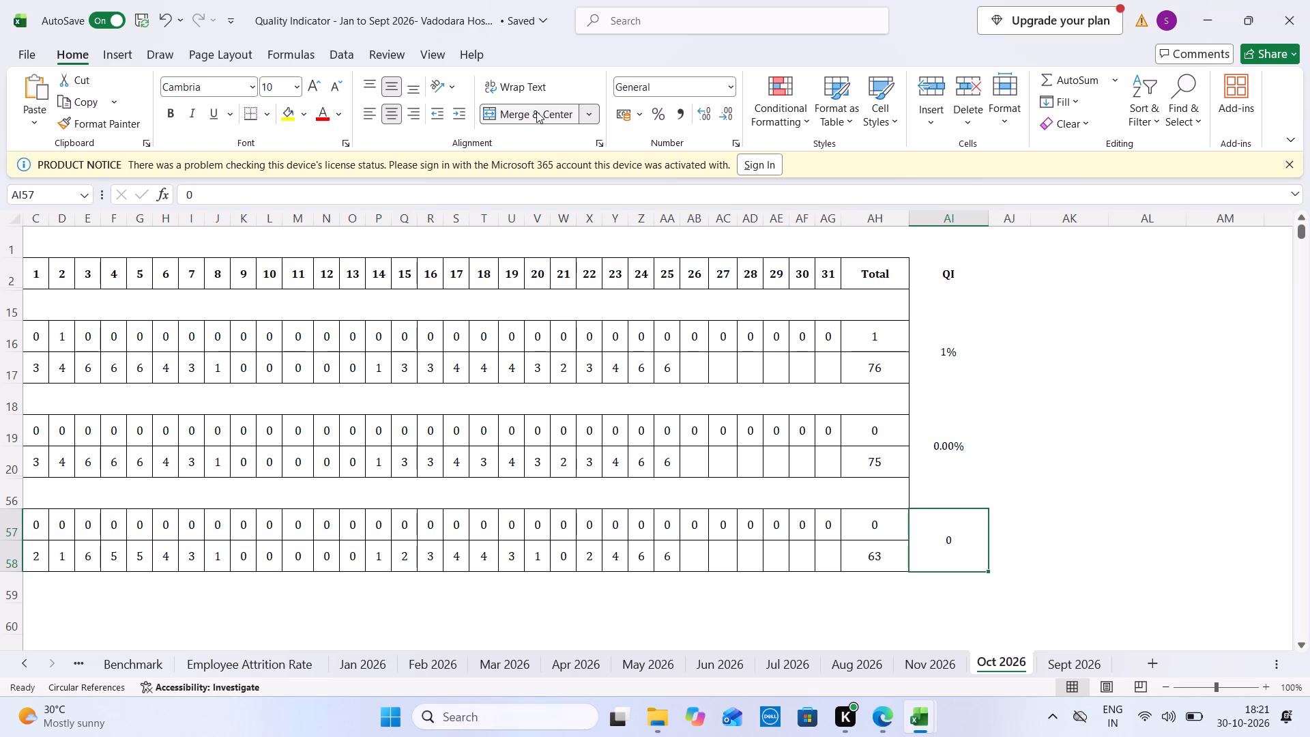
left_click(624, 516)
key("ctrl+s")
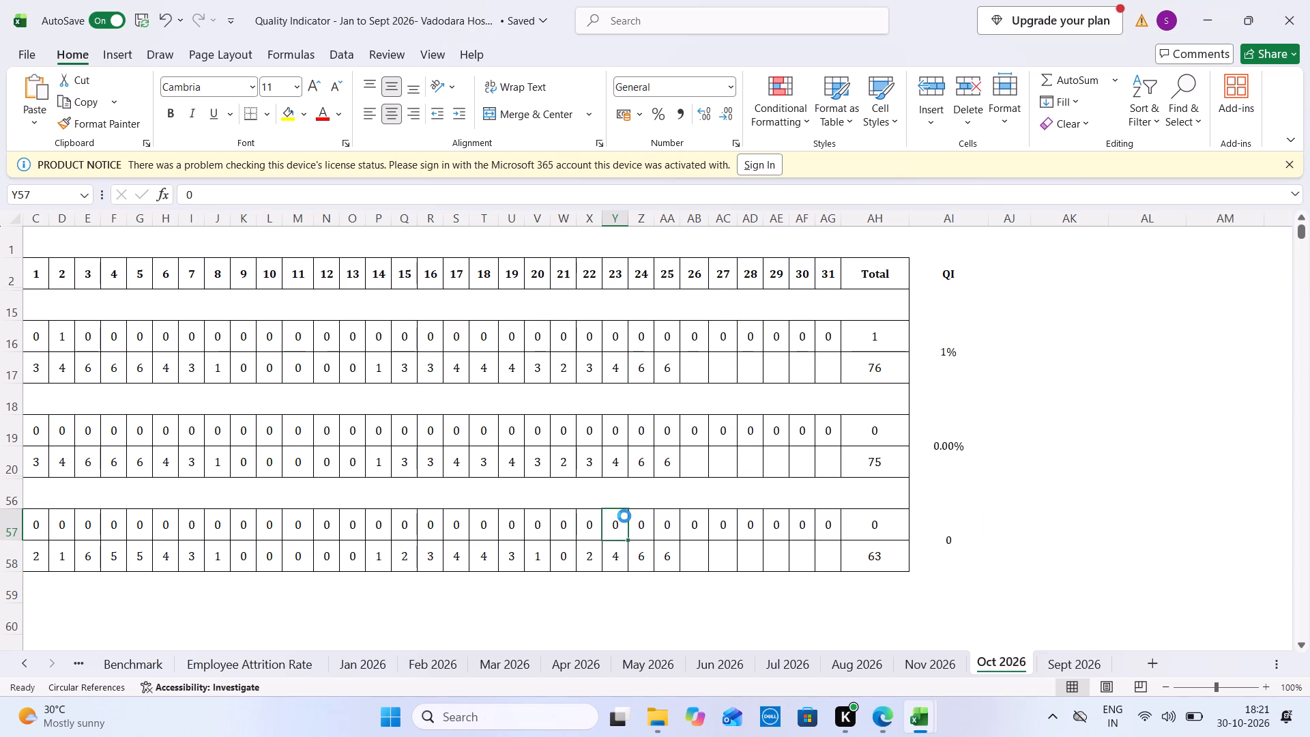